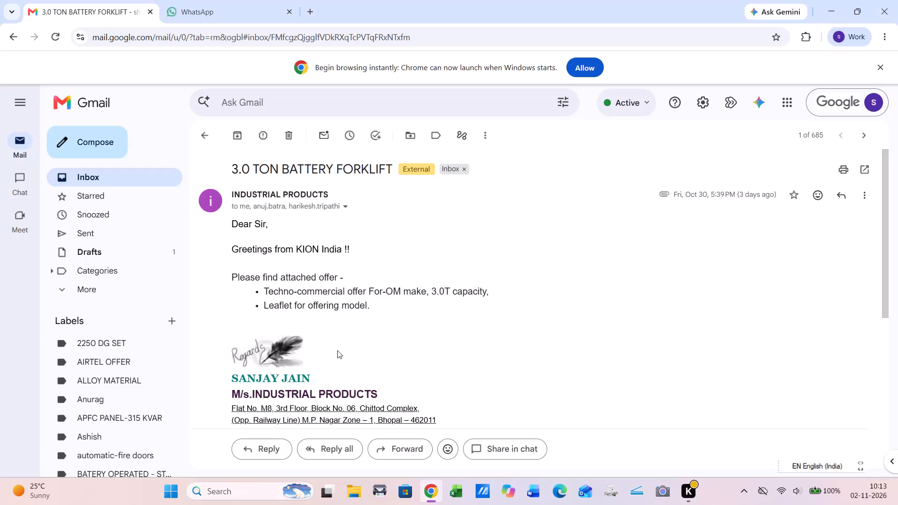
Switch to Excel and open the recent workbook Material Inword Register.
{"action": "left_click", "coordinate": [456, 490]}
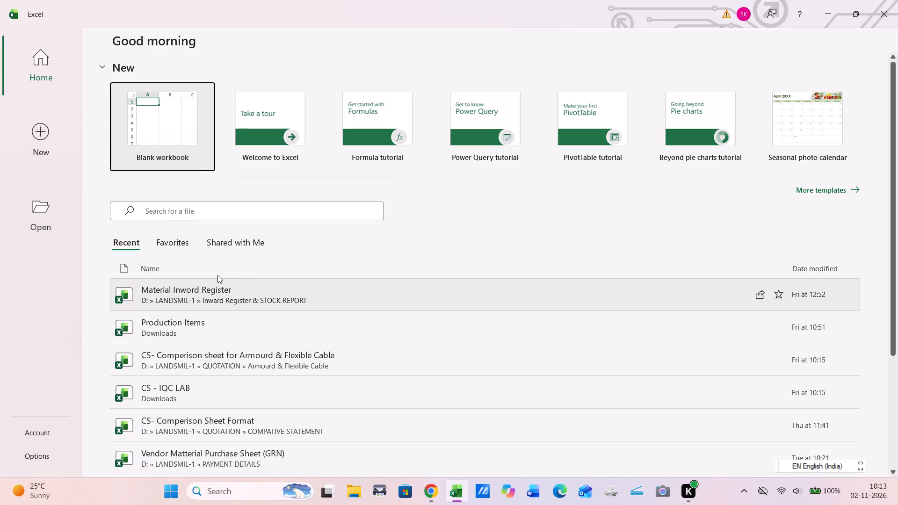
{"action": "left_click", "coordinate": [210, 293]}
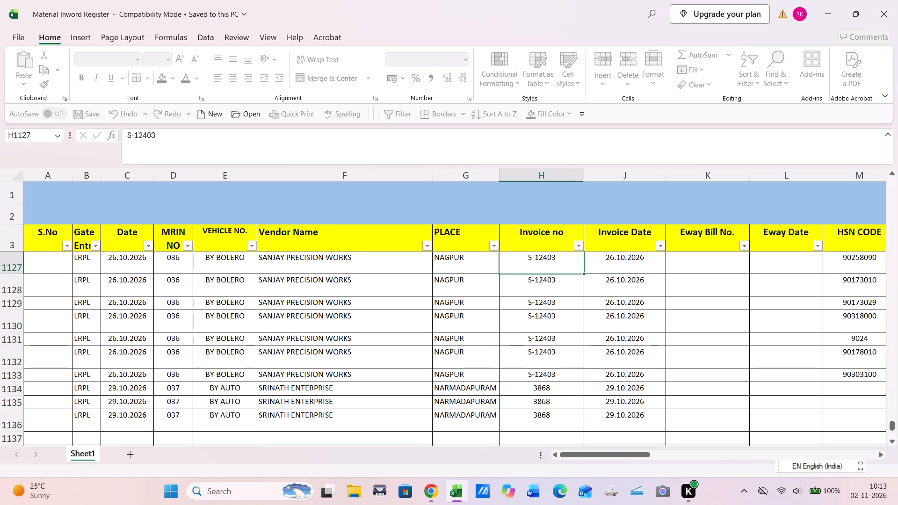
Look back through the earlier inward entries up to the late-September 2026 rows.
{"action": "left_click", "coordinate": [194, 336]}
{"action": "key", "text": "Up"}
{"action": "key", "text": "Up"}
{"action": "key", "text": "Up"}
{"action": "key", "text": "Up"}
{"action": "key", "text": "Up"}
{"action": "key", "text": "Up"}
{"action": "key", "text": "Up"}
{"action": "key", "text": "Up"}
{"action": "key", "text": "Up"}
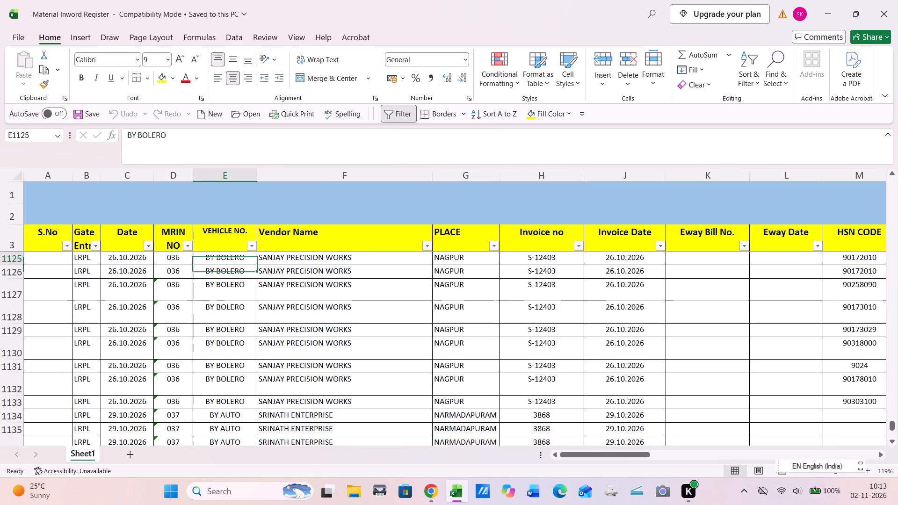
{"action": "key", "text": "Up"}
{"action": "key", "text": "Up"}
{"action": "key", "text": "Up"}
{"action": "key", "text": "Up"}
{"action": "key", "text": "Up"}
{"action": "key", "text": "Up"}
{"action": "key", "text": "Up"}
{"action": "key", "text": "Up"}
{"action": "key", "text": "Up"}
{"action": "key", "text": "Up"}
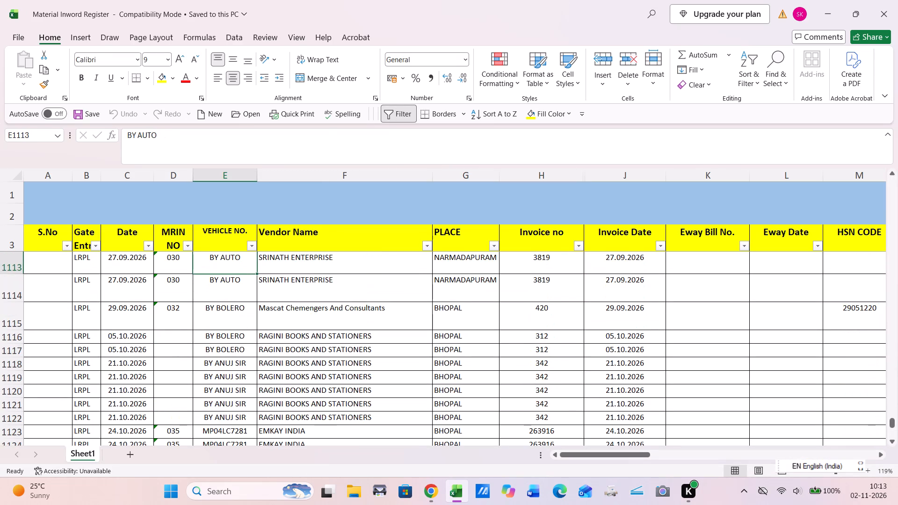
{"action": "key", "text": "Down"}
{"action": "key", "text": "Down"}
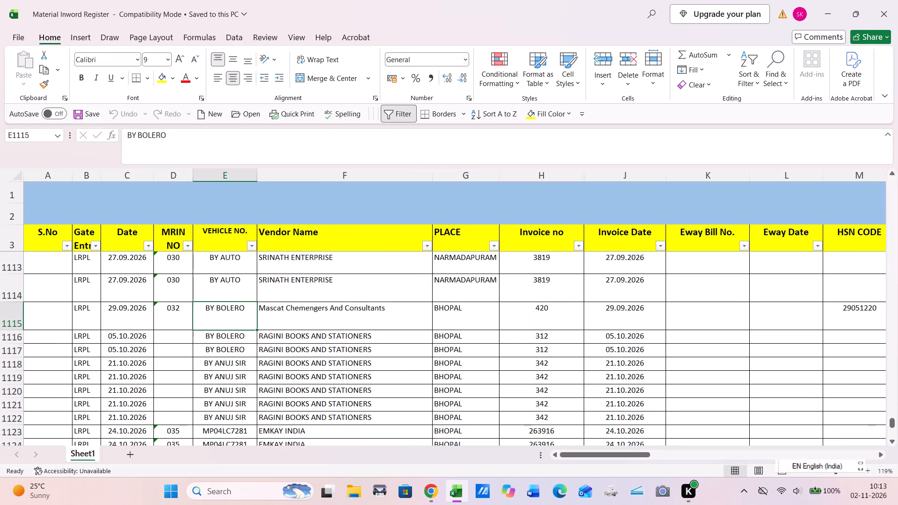
Examine the MRIN NO column from the Mascat Chemengers row down past the last filled entry.
{"action": "key", "text": "Left"}
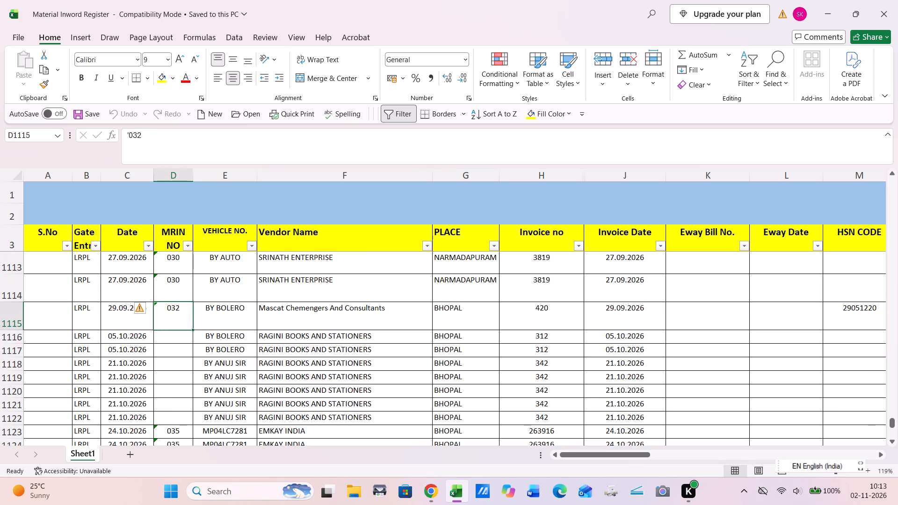
{"action": "key", "text": "Down"}
{"action": "key", "text": "Down"}
{"action": "key", "text": "Down"}
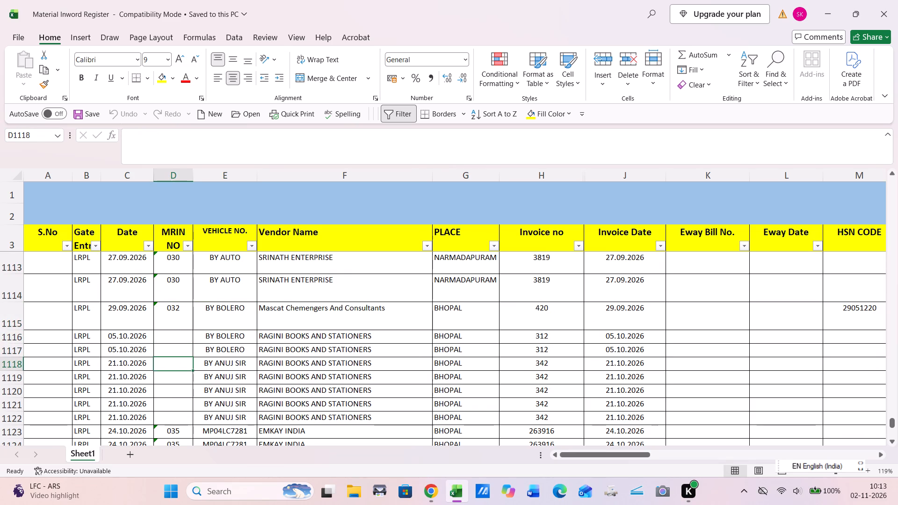
{"action": "key", "text": "Down"}
{"action": "key", "text": "Down"}
{"action": "key", "text": "Down"}
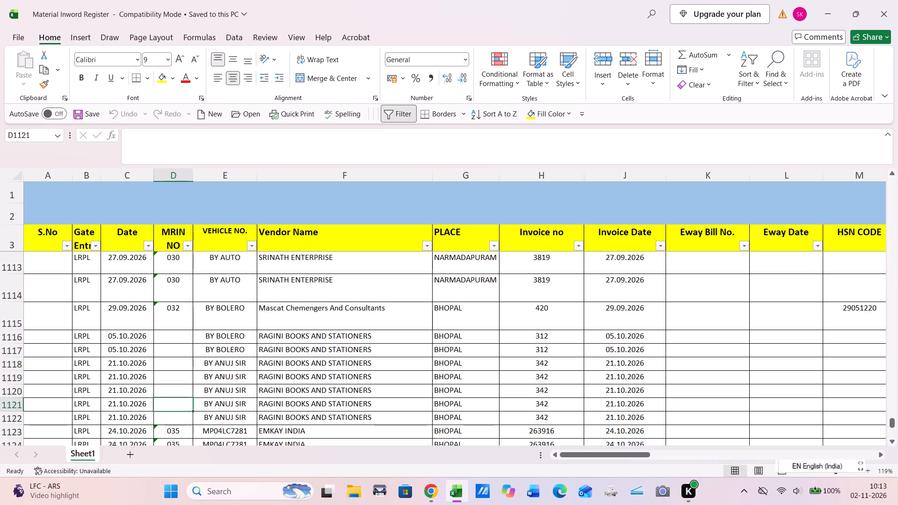
{"action": "key", "text": "Down"}
{"action": "key", "text": "Down"}
{"action": "key", "text": "Down"}
{"action": "key", "text": "Down"}
{"action": "key", "text": "Down"}
{"action": "key", "text": "Down"}
{"action": "key", "text": "Down"}
{"action": "key", "text": "Down"}
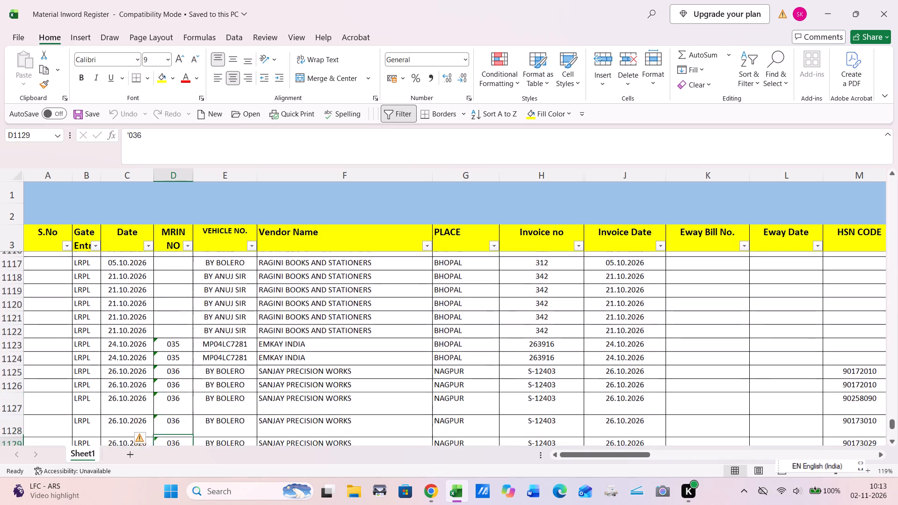
{"action": "key", "text": "Down"}
{"action": "key", "text": "Down"}
{"action": "key", "text": "Down"}
{"action": "key", "text": "Down"}
{"action": "key", "text": "Down"}
{"action": "key", "text": "Down"}
{"action": "key", "text": "Down"}
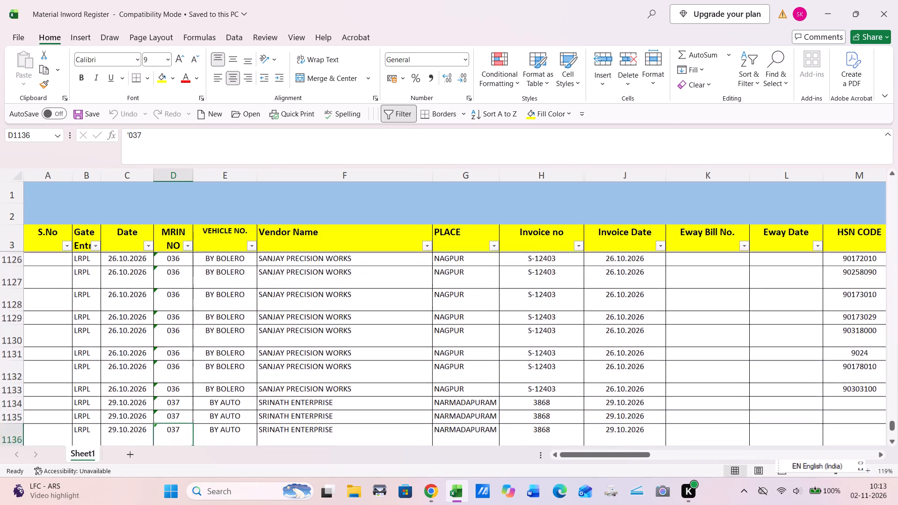
{"action": "key", "text": "Down"}
{"action": "key", "text": "Down"}
{"action": "key", "text": "Down"}
{"action": "key", "text": "Down"}
{"action": "key", "text": "Down"}
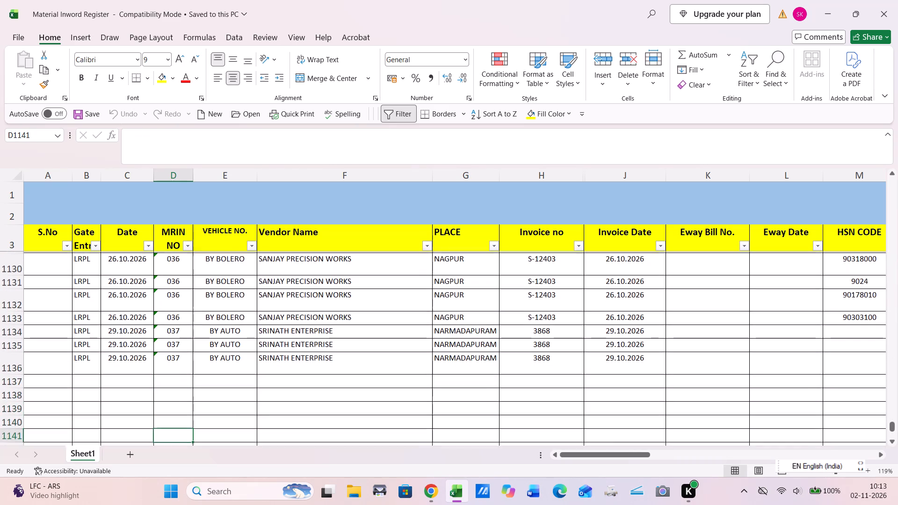
{"action": "key", "text": "Down"}
Go to the S.No cell of row 1137, the first empty row below the last SRINATH ENTERPRISE entry.
{"action": "left_click", "coordinate": [294, 357]}
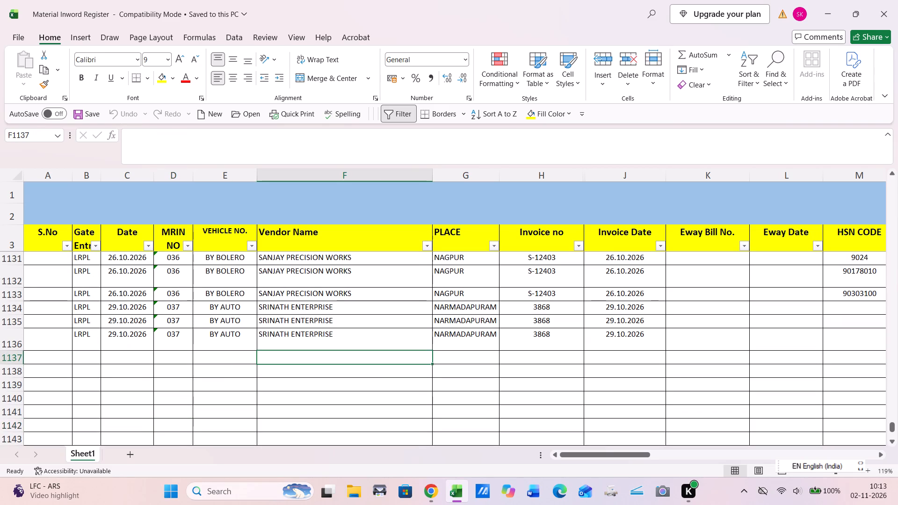
{"action": "key", "text": "Right"}
{"action": "key", "text": "Right"}
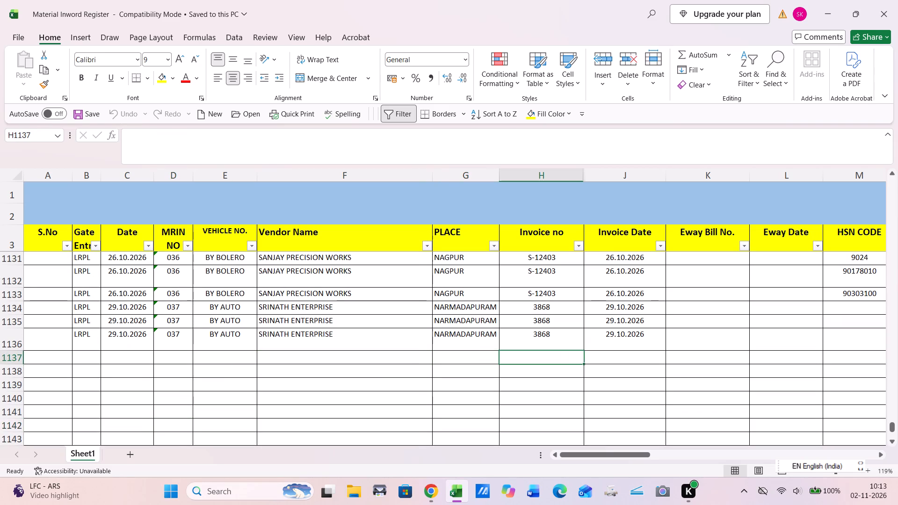
{"action": "key", "text": "Left"}
{"action": "key", "text": "Left"}
{"action": "key", "text": "Left"}
{"action": "key", "text": "Left"}
{"action": "key", "text": "Left"}
{"action": "key", "text": "Left"}
{"action": "key", "text": "Left"}
{"action": "key", "text": "Left"}
{"action": "key", "text": "Left"}
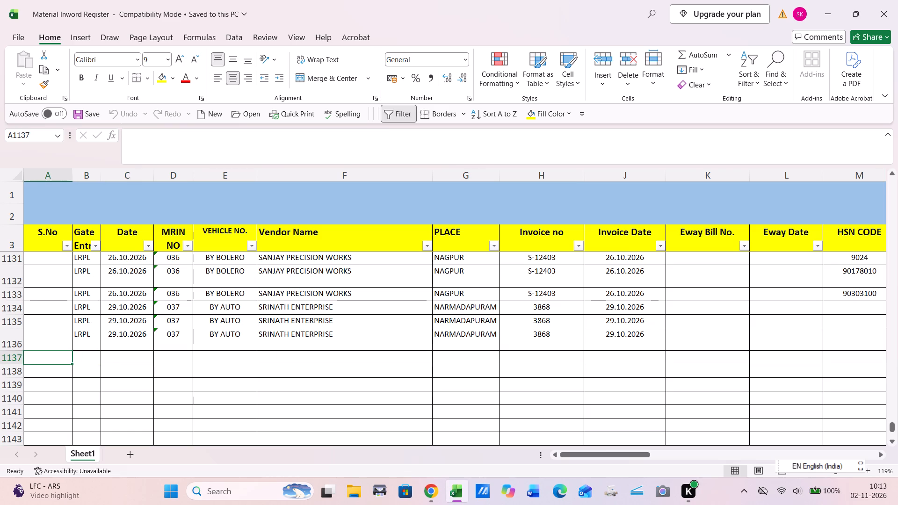
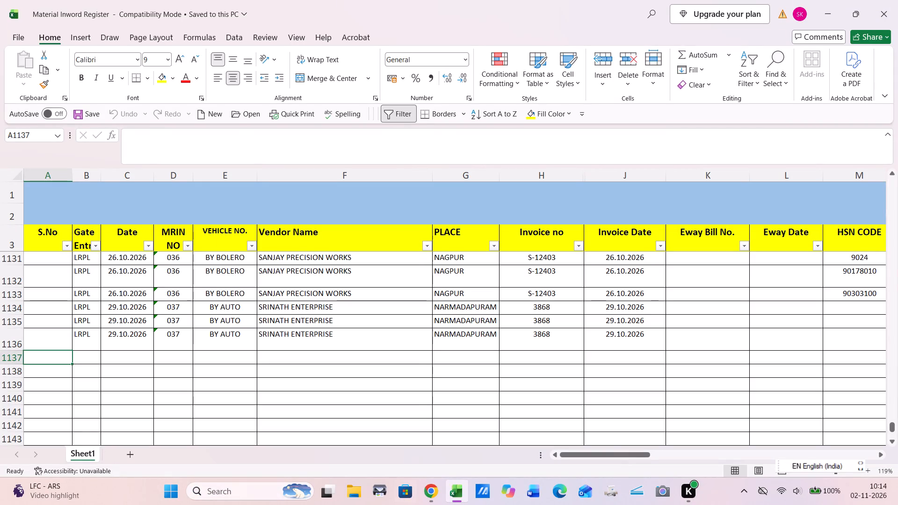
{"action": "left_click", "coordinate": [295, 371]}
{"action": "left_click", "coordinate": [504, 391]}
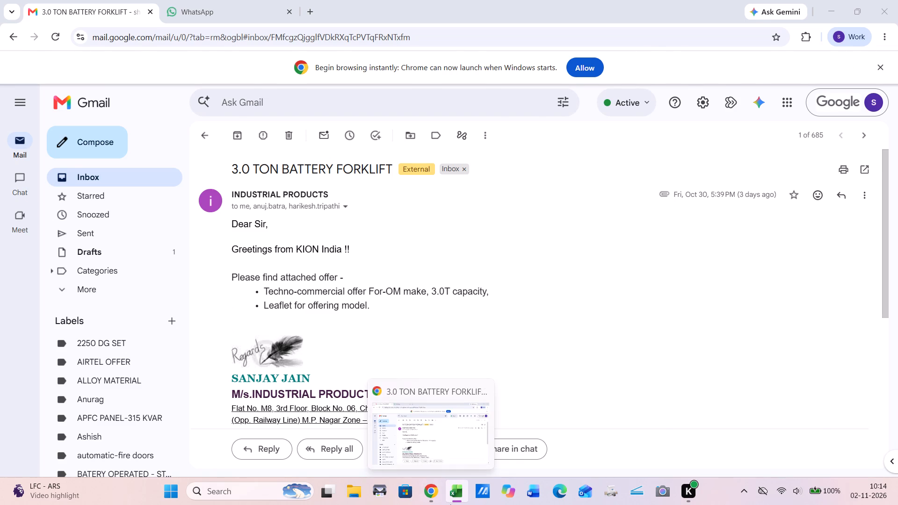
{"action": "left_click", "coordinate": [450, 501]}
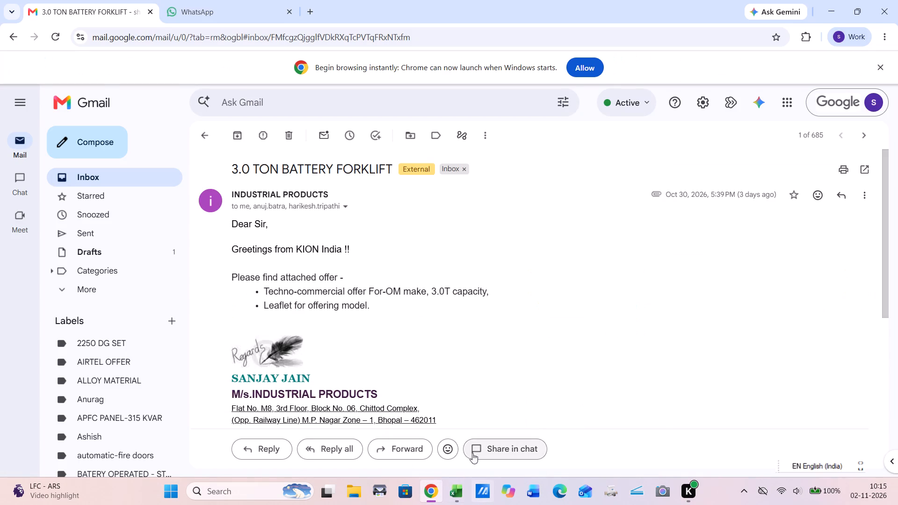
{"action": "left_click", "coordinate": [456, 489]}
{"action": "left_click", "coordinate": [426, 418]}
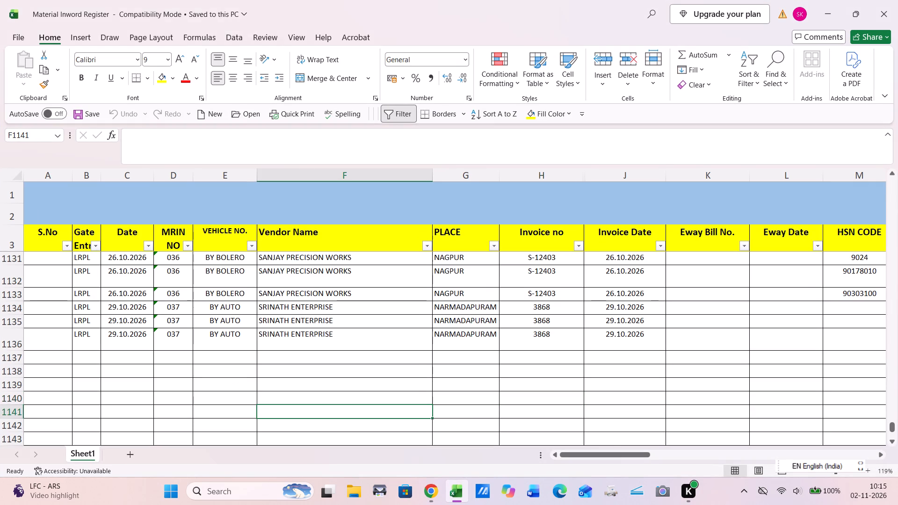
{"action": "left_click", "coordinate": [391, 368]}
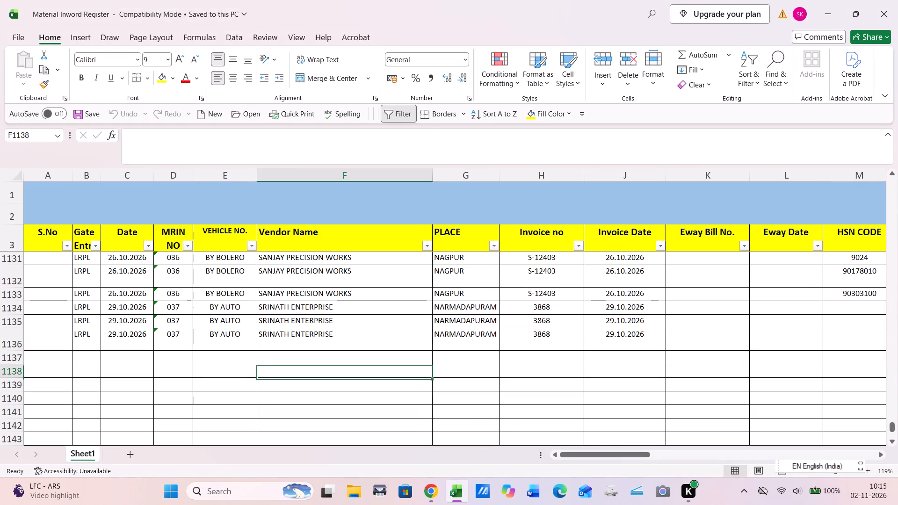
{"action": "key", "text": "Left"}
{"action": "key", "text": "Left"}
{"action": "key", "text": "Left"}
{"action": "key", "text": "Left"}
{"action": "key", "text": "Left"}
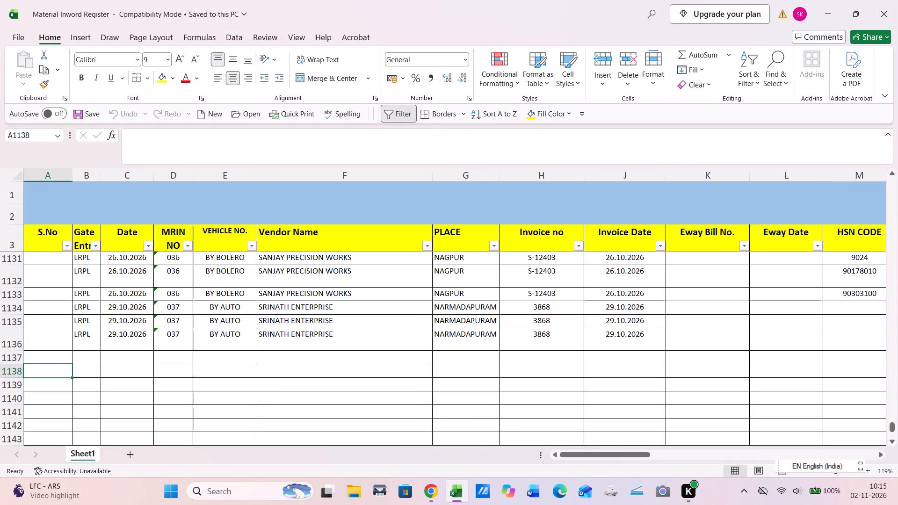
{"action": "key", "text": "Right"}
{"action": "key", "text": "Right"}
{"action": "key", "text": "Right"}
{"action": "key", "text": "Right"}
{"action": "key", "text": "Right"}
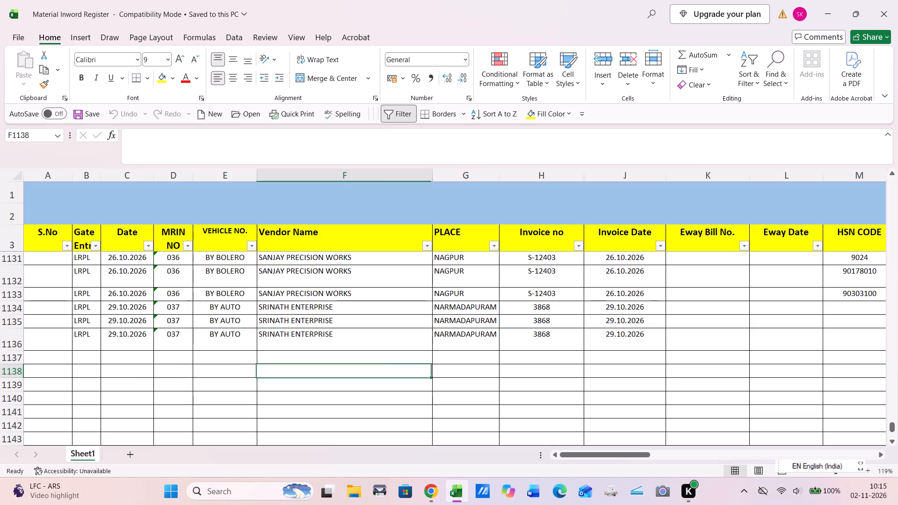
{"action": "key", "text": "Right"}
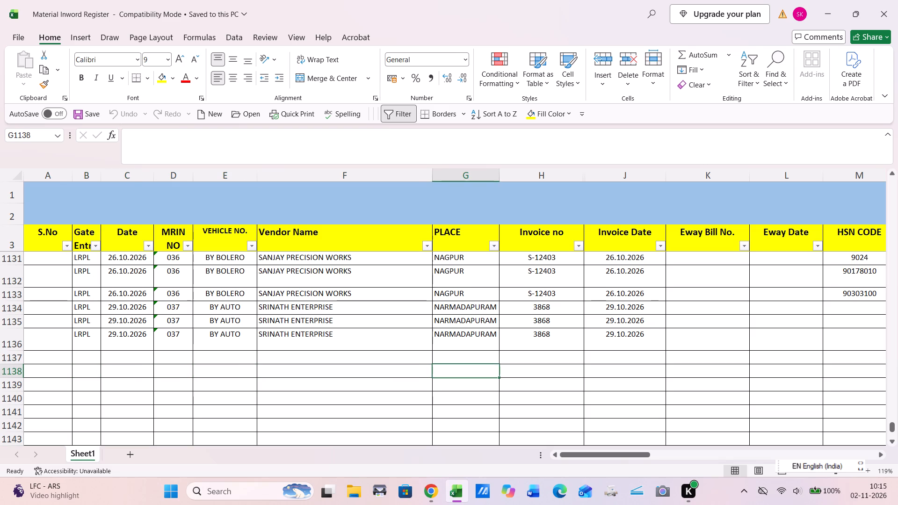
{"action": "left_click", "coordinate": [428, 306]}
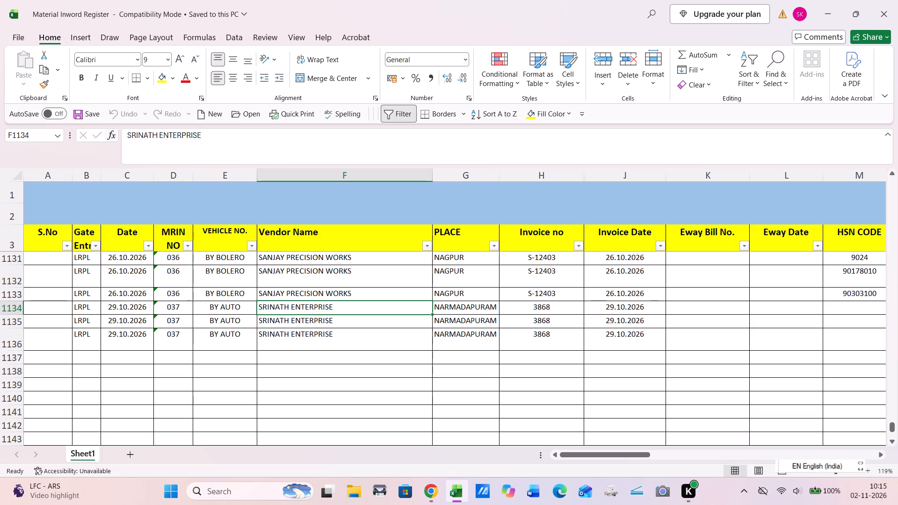
Collapse the expanded formula bar to a single line so more register rows fit in view.
{"action": "left_click", "coordinate": [889, 131]}
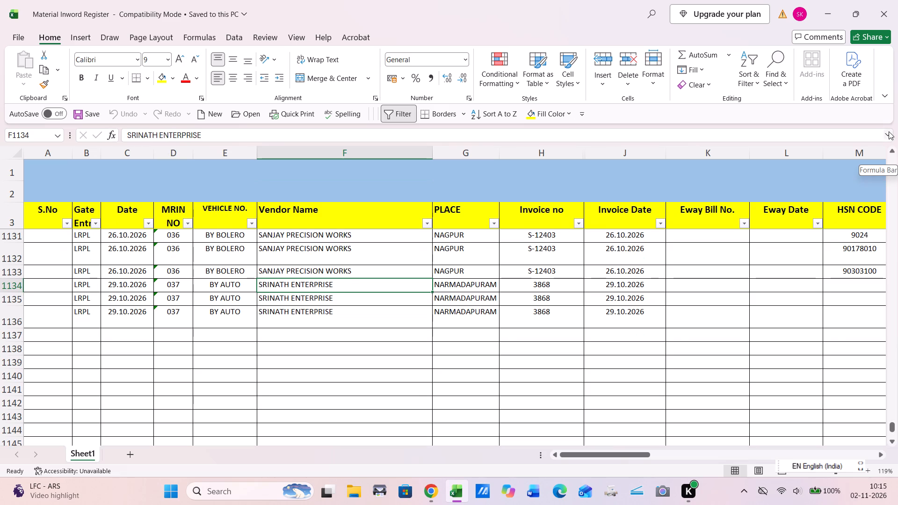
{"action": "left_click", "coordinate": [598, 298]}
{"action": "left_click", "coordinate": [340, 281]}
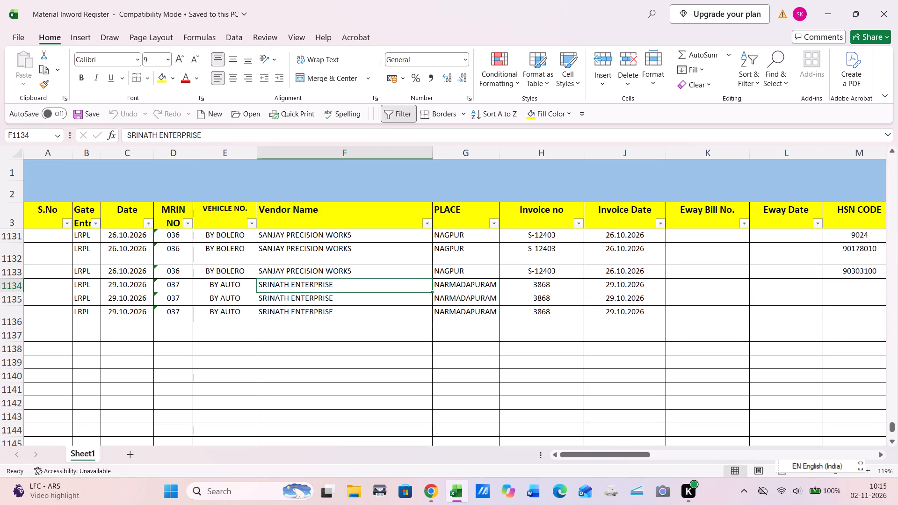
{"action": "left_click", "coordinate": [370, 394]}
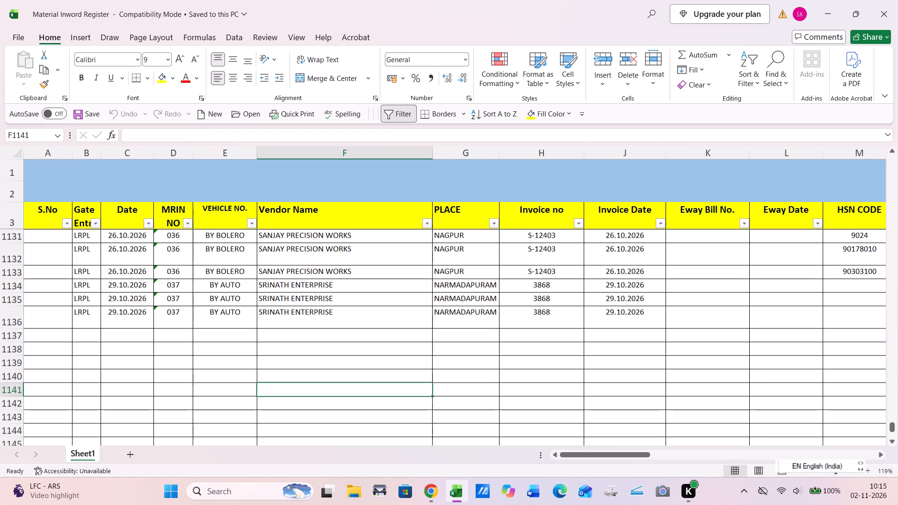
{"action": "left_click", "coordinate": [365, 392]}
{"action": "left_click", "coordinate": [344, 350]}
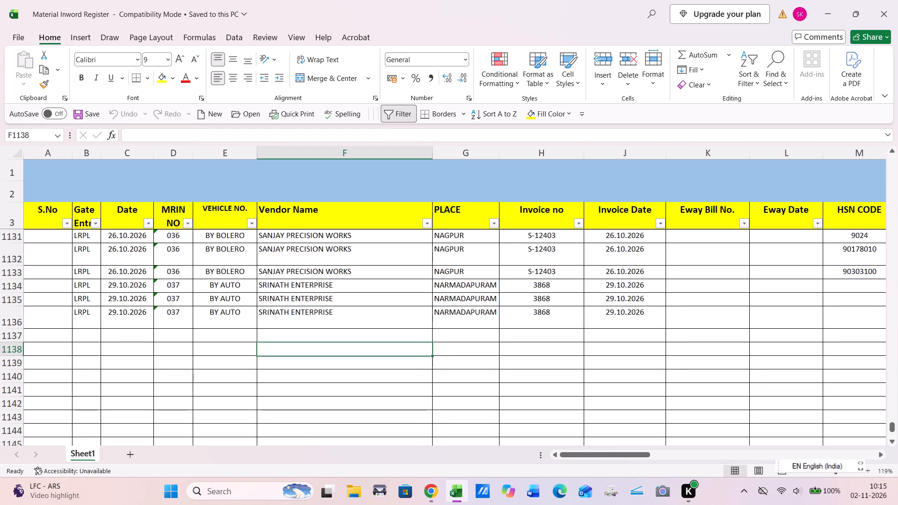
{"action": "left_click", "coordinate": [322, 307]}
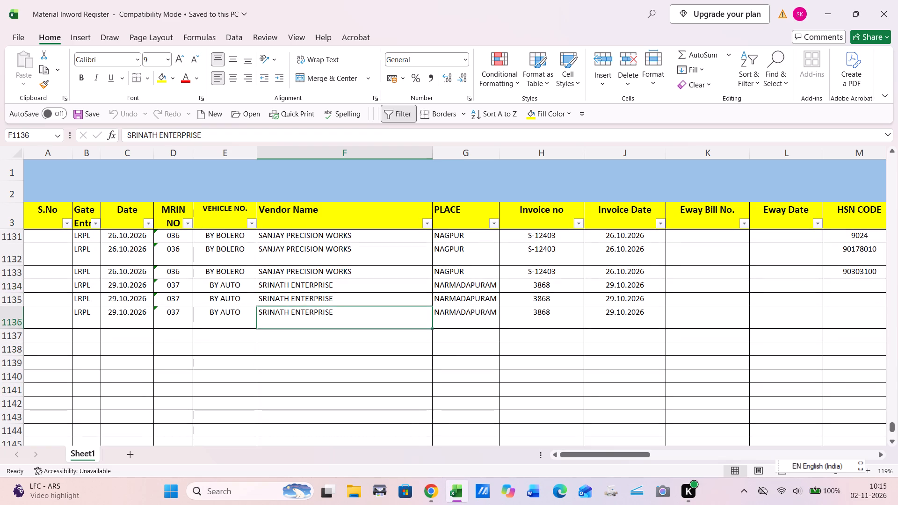
Open a File Explorer window.
{"action": "left_click", "coordinate": [358, 489]}
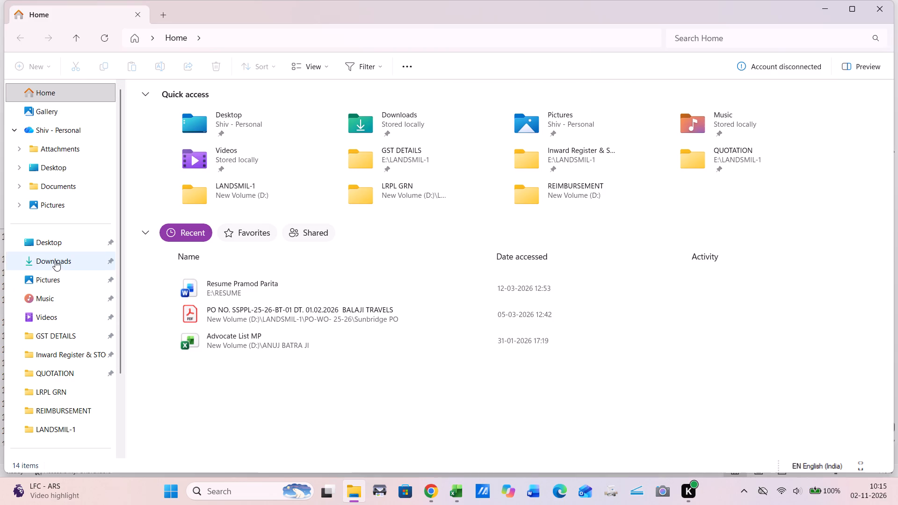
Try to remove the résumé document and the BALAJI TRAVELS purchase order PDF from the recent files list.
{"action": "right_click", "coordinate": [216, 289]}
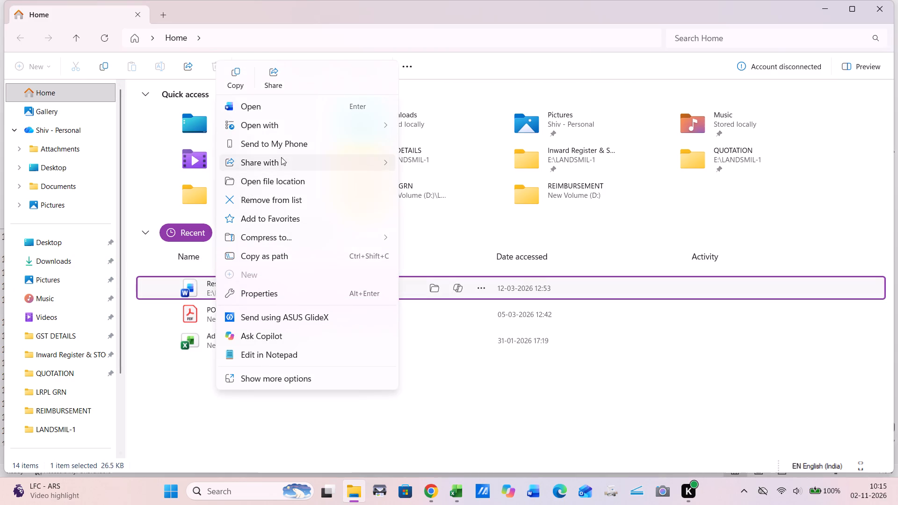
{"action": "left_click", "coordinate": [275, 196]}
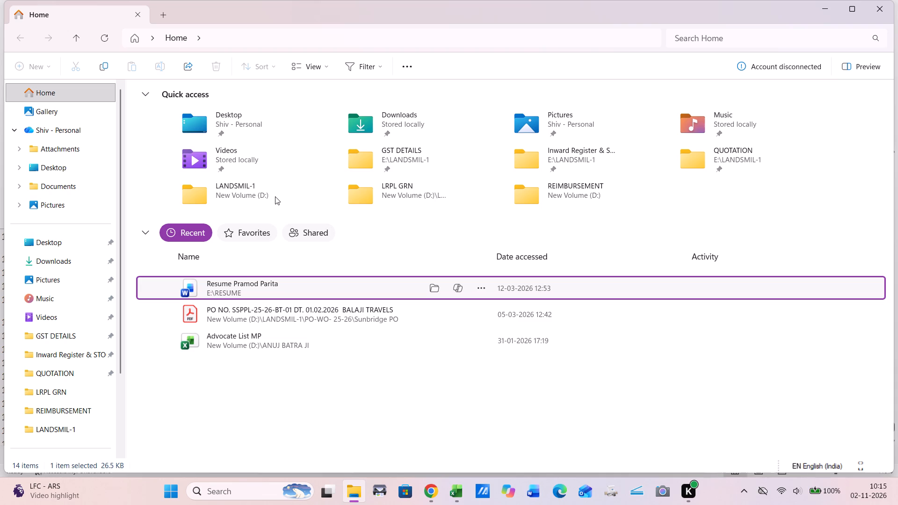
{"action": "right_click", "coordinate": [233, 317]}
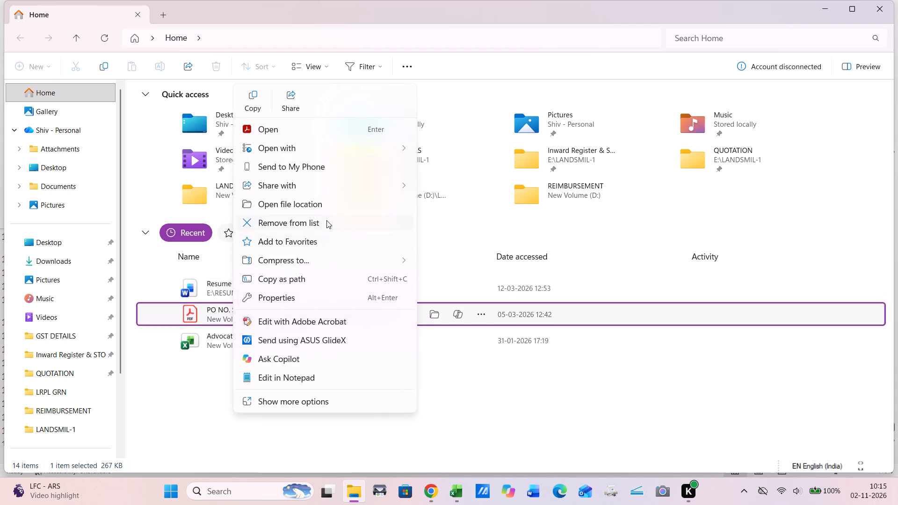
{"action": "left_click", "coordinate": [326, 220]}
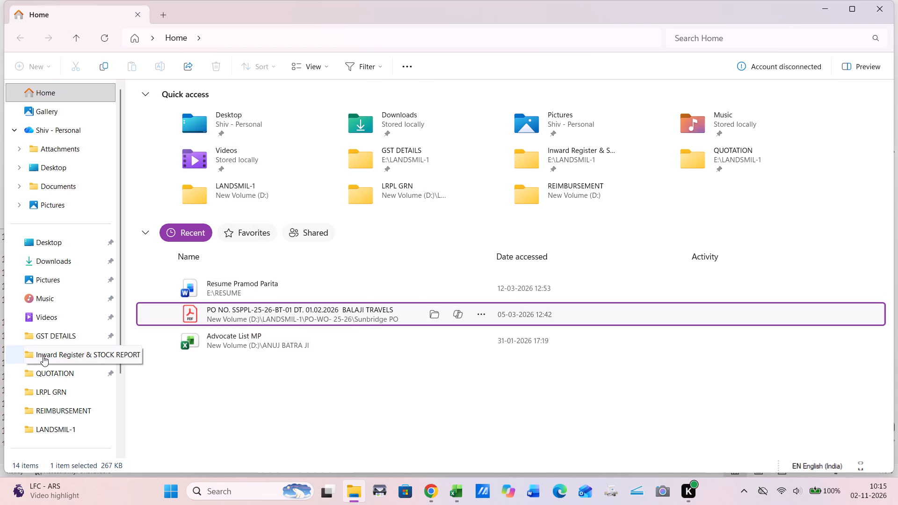
Open the PDF GRN - 33 - ISH SOLAR PRIVATE LIMITED from the LRPL GRN folder.
{"action": "left_click", "coordinate": [45, 398]}
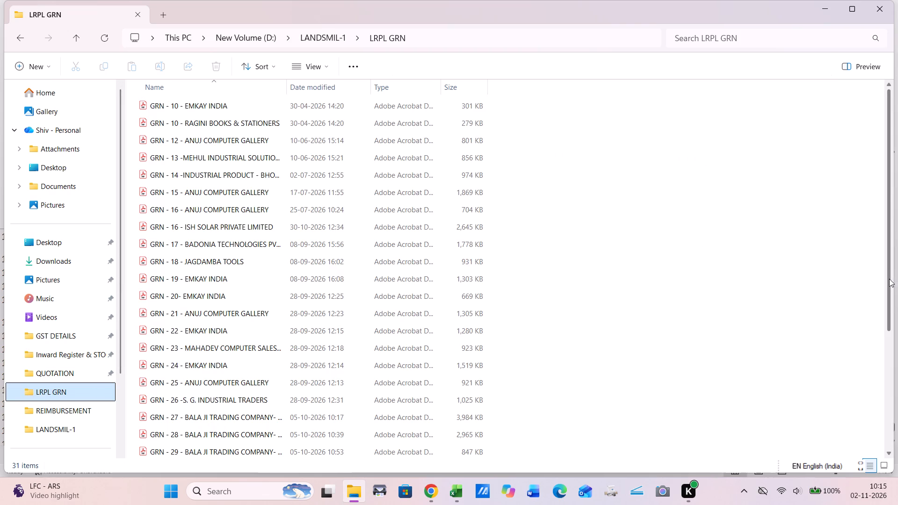
{"action": "left_click_drag", "start_coordinate": [888, 280], "coordinate": [888, 386]}
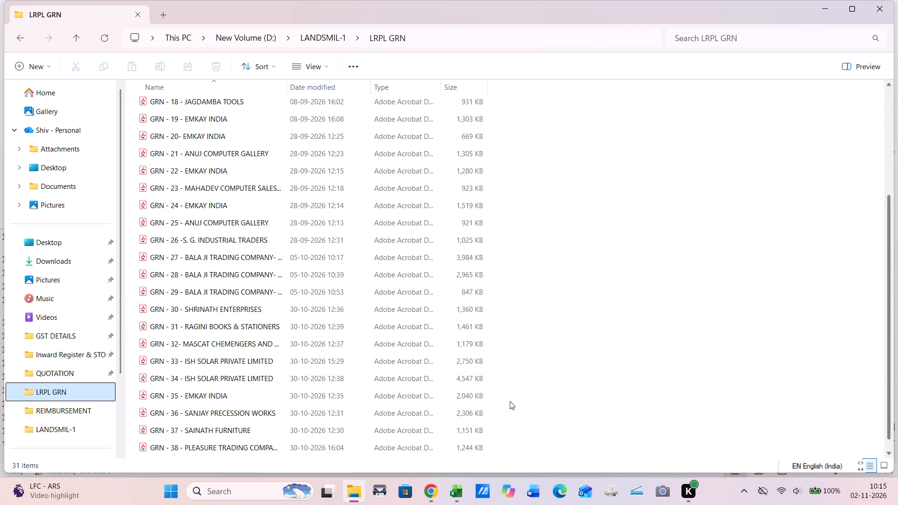
{"action": "double_click", "coordinate": [247, 358]}
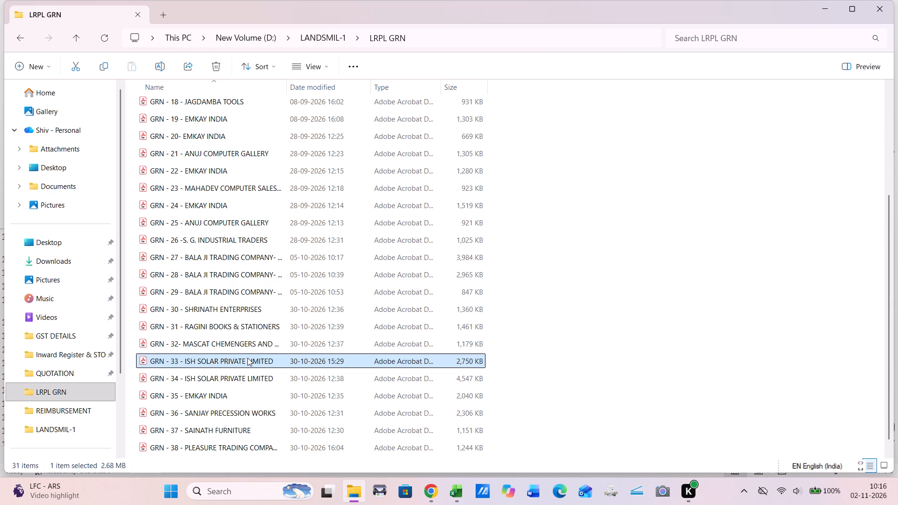
{"action": "double_click", "coordinate": [206, 366]}
{"action": "double_click", "coordinate": [239, 359]}
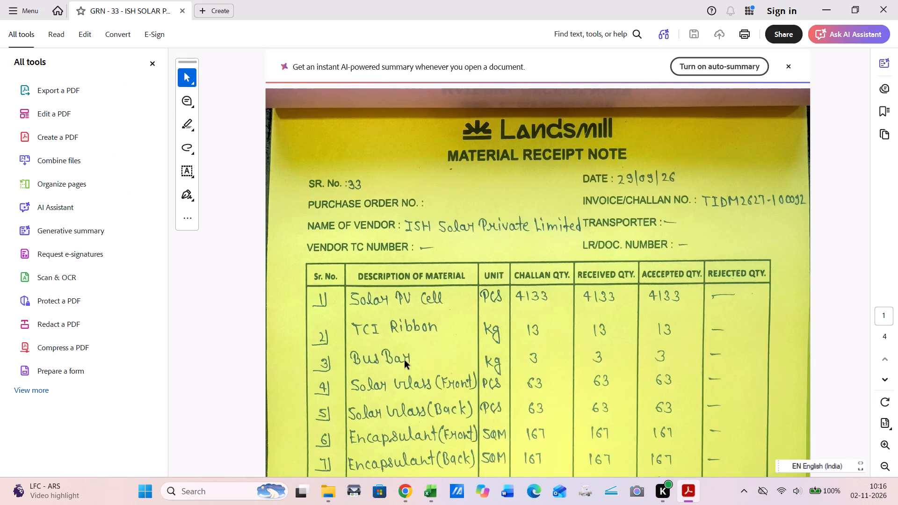
Copy the vendor name ISH Solar Private Limited from the tax invoice heading on the PDF's second page.
{"action": "scroll", "coordinate": [405, 361], "scroll_direction": "right", "scroll_amount": 3}
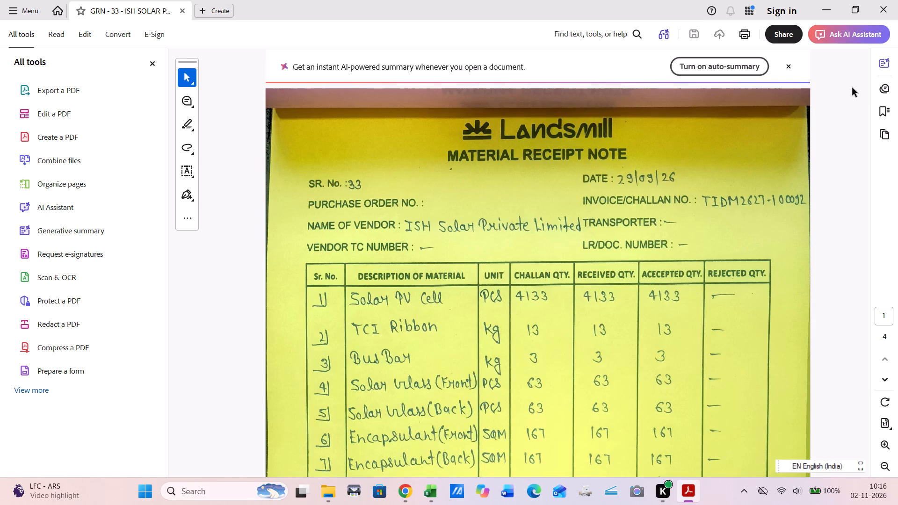
{"action": "key", "text": "Down"}
{"action": "key", "text": "Down"}
{"action": "key", "text": "Down"}
{"action": "key", "text": "Down"}
{"action": "key", "text": "Down"}
{"action": "key", "text": "Down"}
{"action": "key", "text": "Down"}
{"action": "key", "text": "Down"}
{"action": "key", "text": "Down"}
{"action": "key", "text": "Down"}
{"action": "key", "text": "Down"}
{"action": "key", "text": "Down"}
{"action": "key", "text": "Down"}
{"action": "key", "text": "Down"}
{"action": "key", "text": "Down"}
{"action": "key", "text": "Down"}
{"action": "key", "text": "Down"}
{"action": "key", "text": "Down"}
{"action": "key", "text": "Down"}
{"action": "key", "text": "Down"}
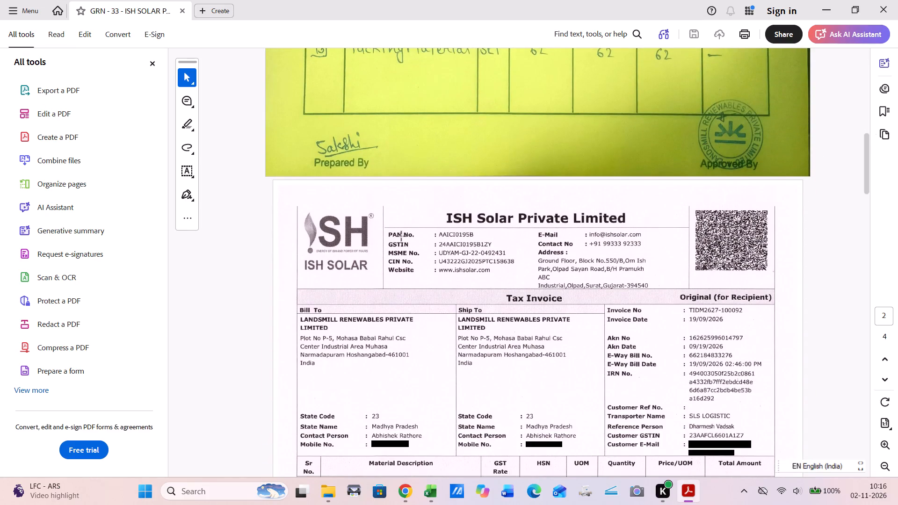
{"action": "left_click_drag", "start_coordinate": [444, 219], "coordinate": [555, 220]}
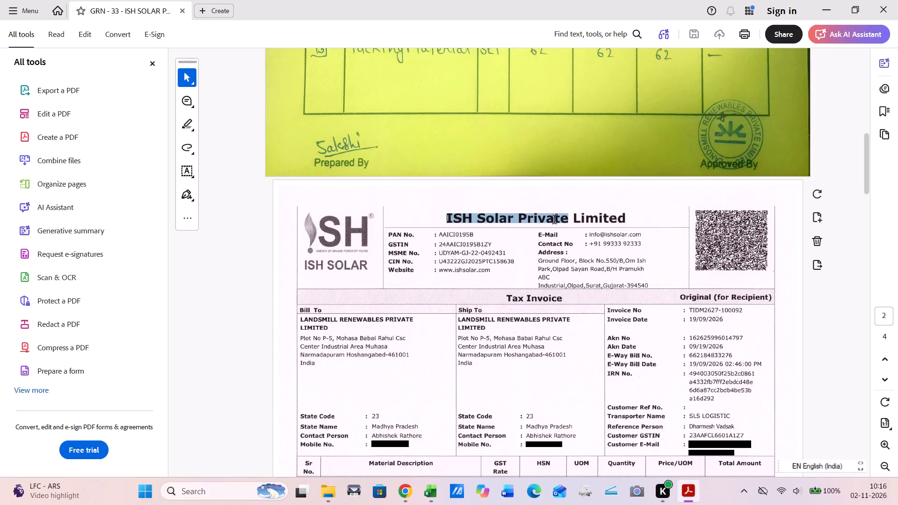
{"action": "left_click_drag", "start_coordinate": [555, 220], "coordinate": [629, 217]}
{"action": "key", "text": "ctrl+c"}
Switch to the Material Inword Register and look back through the October 2026 entries above the empty row 1138.
{"action": "key", "text": "alt+Tab"}
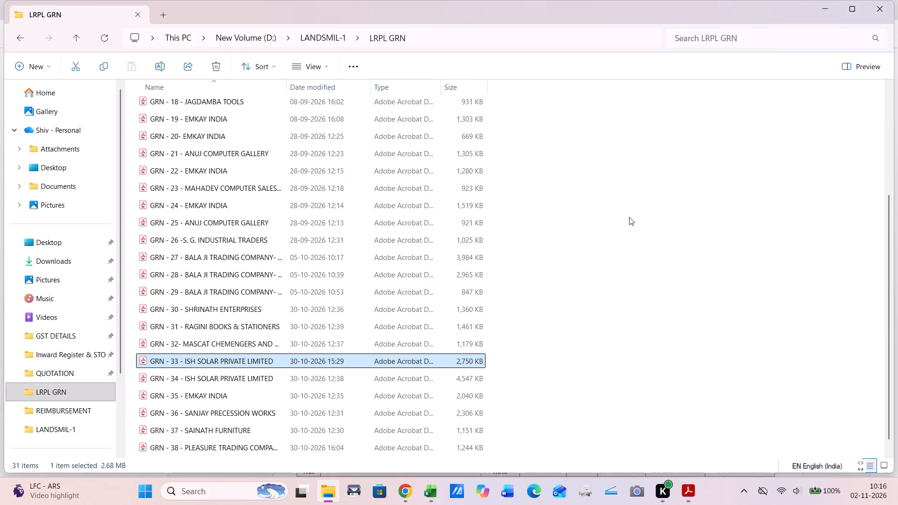
{"action": "key", "text": "alt+Tab"}
{"action": "key", "text": "alt+Tab"}
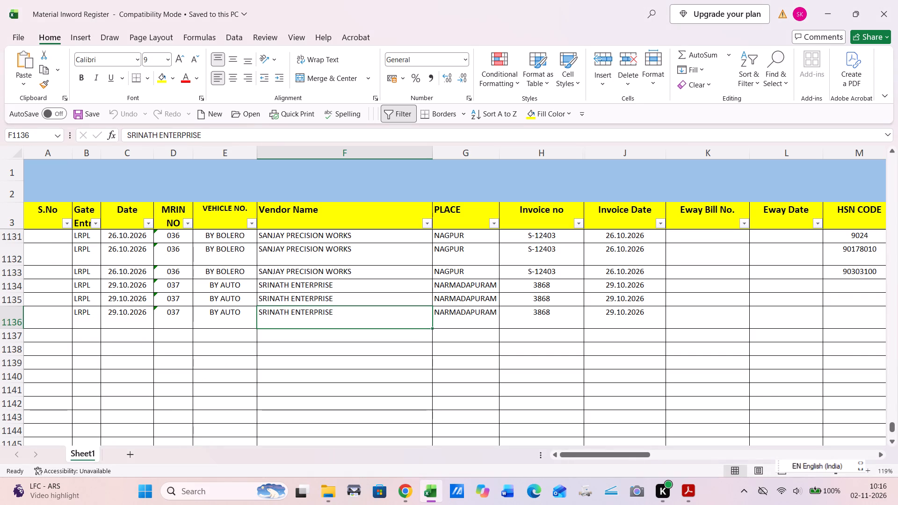
{"action": "left_click", "coordinate": [237, 350]}
{"action": "key", "text": "Left"}
{"action": "key", "text": "Left"}
{"action": "key", "text": "Left"}
{"action": "key", "text": "Left"}
{"action": "key", "text": "Left"}
{"action": "key", "text": "Left"}
{"action": "key", "text": "Left"}
{"action": "key", "text": "Left"}
{"action": "key", "text": "Left"}
{"action": "key", "text": "Left"}
{"action": "key", "text": "Left"}
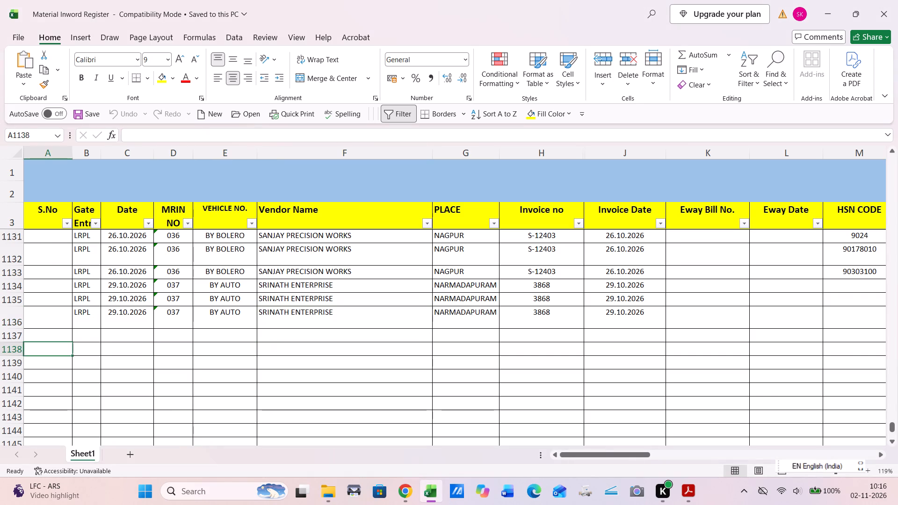
{"action": "key", "text": "Up"}
{"action": "key", "text": "Up"}
{"action": "key", "text": "Up"}
{"action": "key", "text": "Up"}
{"action": "key", "text": "Up"}
{"action": "key", "text": "Up"}
{"action": "key", "text": "Up"}
{"action": "key", "text": "Up"}
{"action": "key", "text": "Up"}
{"action": "key", "text": "Up"}
{"action": "key", "text": "Up"}
{"action": "key", "text": "Up"}
{"action": "key", "text": "Up"}
{"action": "key", "text": "Up"}
{"action": "key", "text": "Up"}
{"action": "key", "text": "Up"}
{"action": "key", "text": "Up"}
{"action": "key", "text": "Up"}
{"action": "key", "text": "Up"}
{"action": "key", "text": "Up"}
{"action": "key", "text": "Up"}
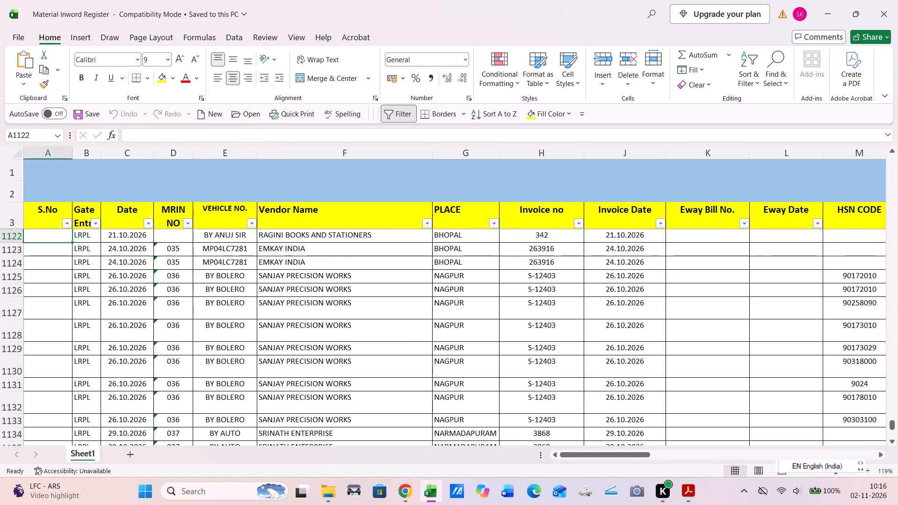
{"action": "key", "text": "Up"}
Switch to the GRN 33 PDF and examine the material receipt note's item list and header details, including serial number and date.
{"action": "key", "text": "alt+Tab"}
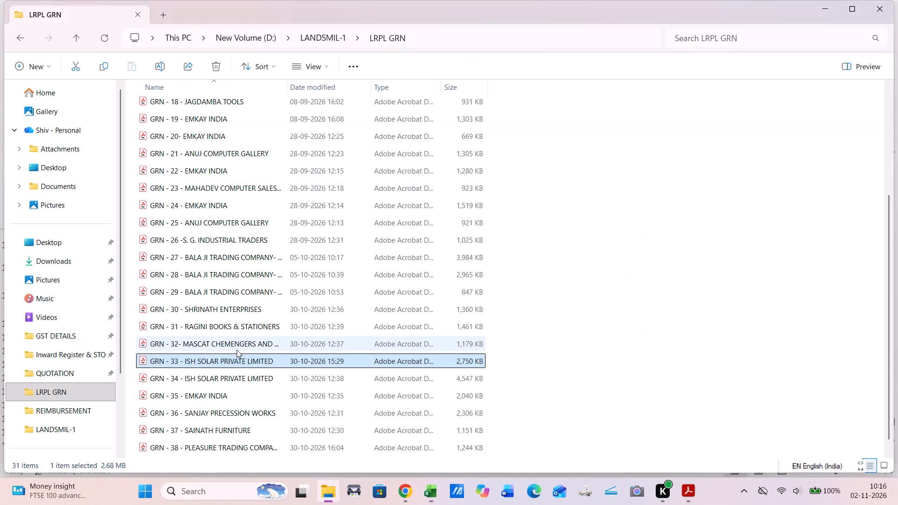
{"action": "key", "text": "alt+Tab"}
{"action": "key", "text": "alt+Tab"}
{"action": "key", "text": "Up"}
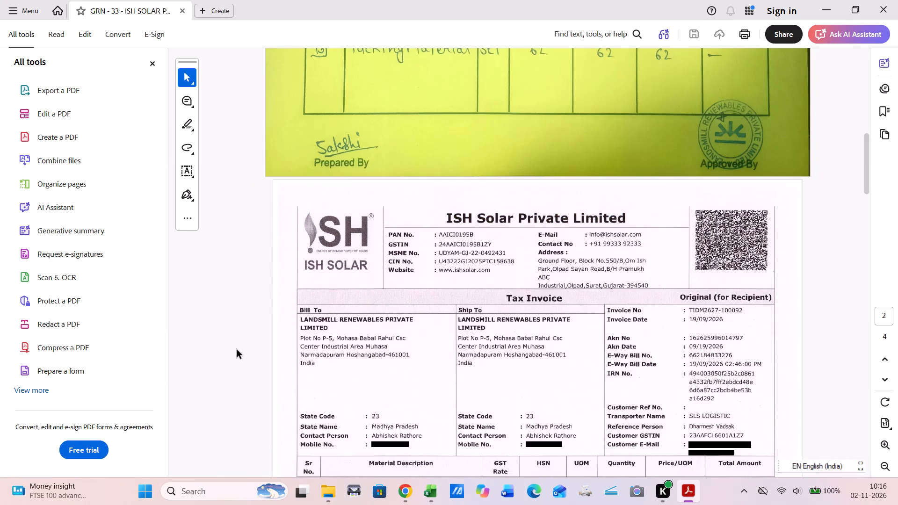
{"action": "key", "text": "Up"}
{"action": "key", "text": "Up"}
{"action": "key", "text": "Up"}
{"action": "key", "text": "Up"}
{"action": "key", "text": "Up"}
{"action": "key", "text": "Up"}
{"action": "key", "text": "Up"}
{"action": "key", "text": "Up"}
{"action": "key", "text": "Up"}
{"action": "key", "text": "Up"}
{"action": "key", "text": "Up"}
{"action": "key", "text": "Up"}
{"action": "key", "text": "Up"}
{"action": "key", "text": "Up"}
{"action": "key", "text": "Up"}
{"action": "key", "text": "Up"}
{"action": "key", "text": "Up"}
{"action": "key", "text": "Up"}
{"action": "key", "text": "Up"}
{"action": "key", "text": "Up"}
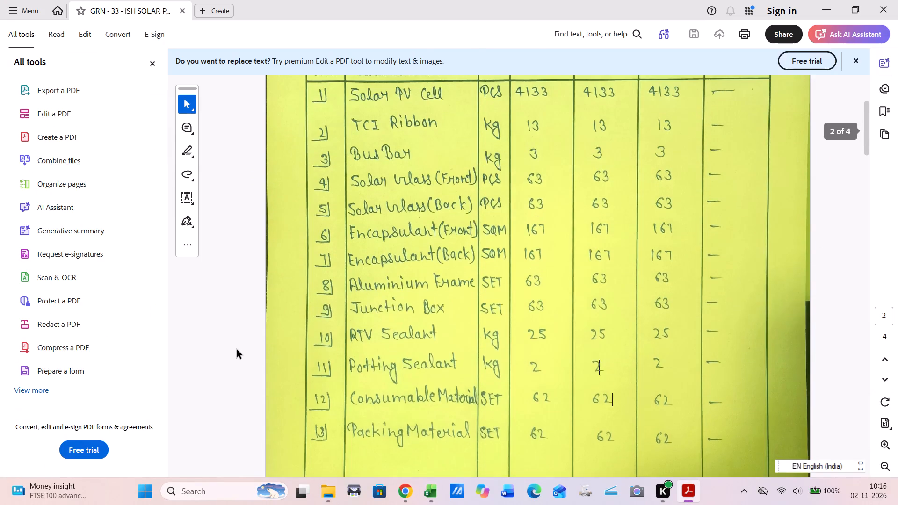
{"action": "key", "text": "Up"}
{"action": "key", "text": "Up"}
{"action": "key", "text": "Up"}
{"action": "key", "text": "Up"}
{"action": "key", "text": "Up"}
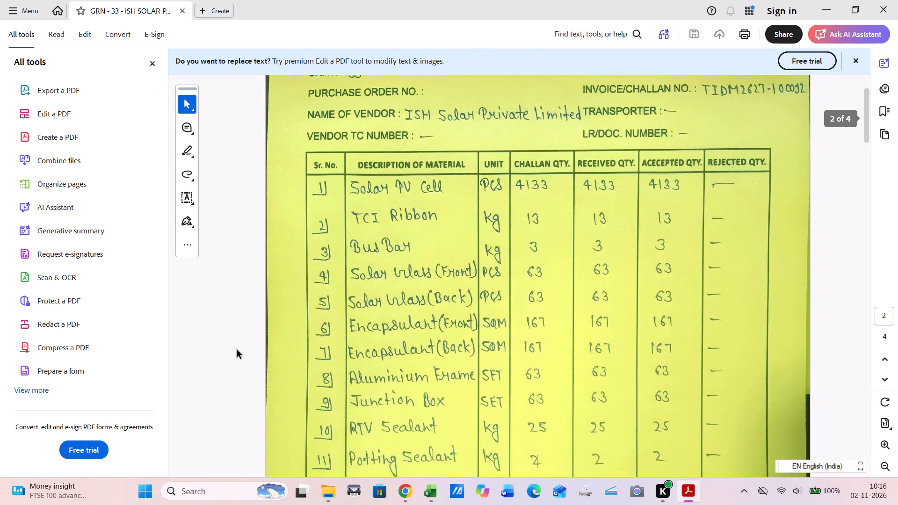
{"action": "key", "text": "Up"}
{"action": "key", "text": "Up"}
{"action": "key", "text": "Up"}
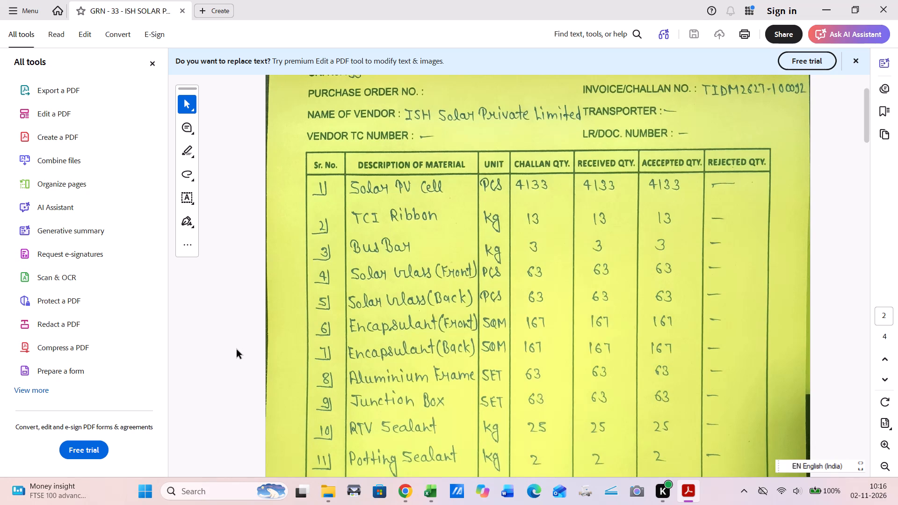
{"action": "key", "text": "Up"}
{"action": "key", "text": "Up"}
{"action": "key", "text": "Up"}
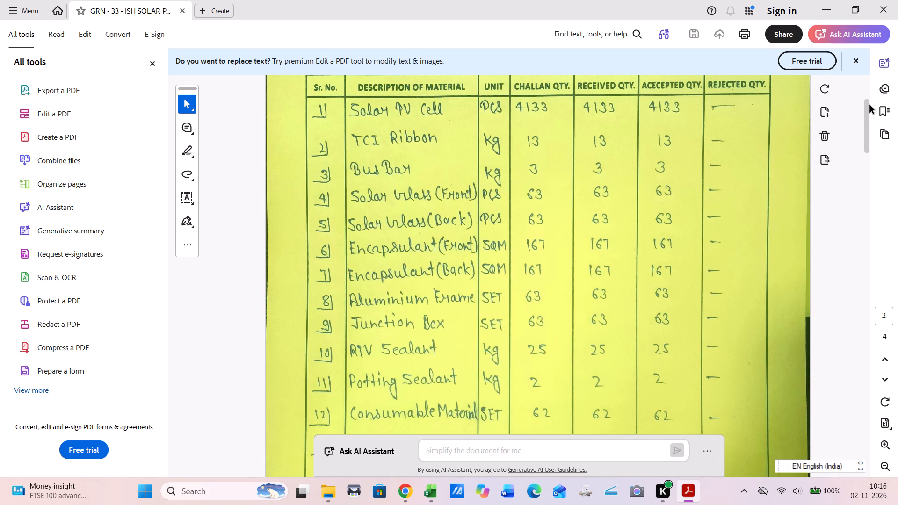
{"action": "left_click_drag", "start_coordinate": [869, 101], "coordinate": [869, 86]}
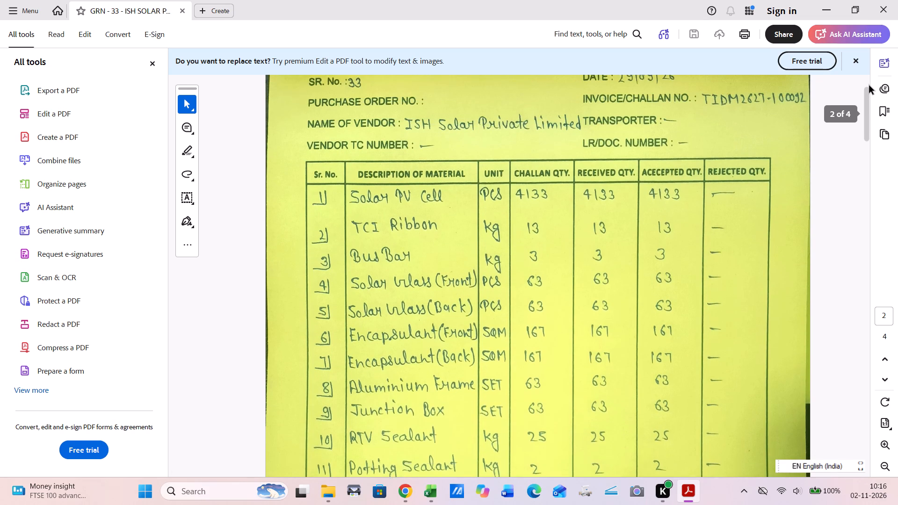
{"action": "left_click_drag", "start_coordinate": [869, 86], "coordinate": [869, 83]}
In the Material Inword Register, insert 21 blank rows at row 1116, above the first 05.10.2026 entry.
{"action": "key", "text": "alt+Tab"}
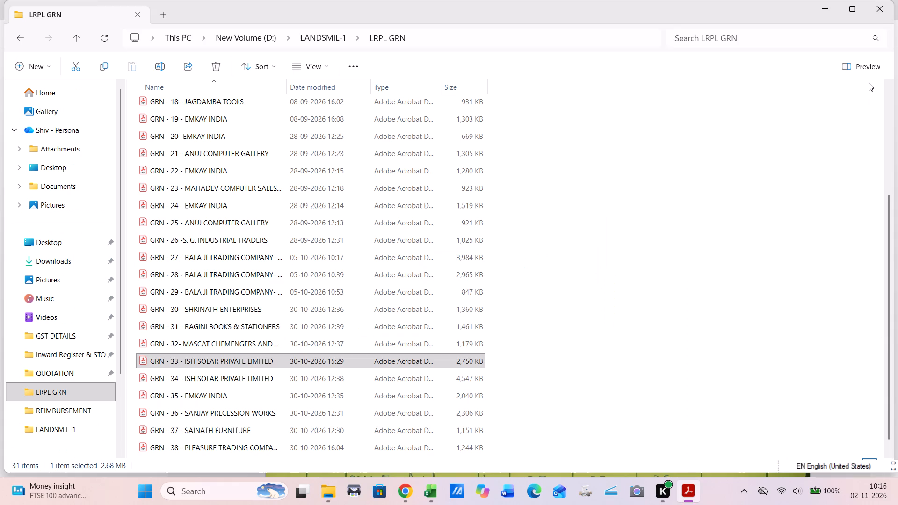
{"action": "key", "text": "alt+Tab"}
{"action": "key", "text": "alt+Tab"}
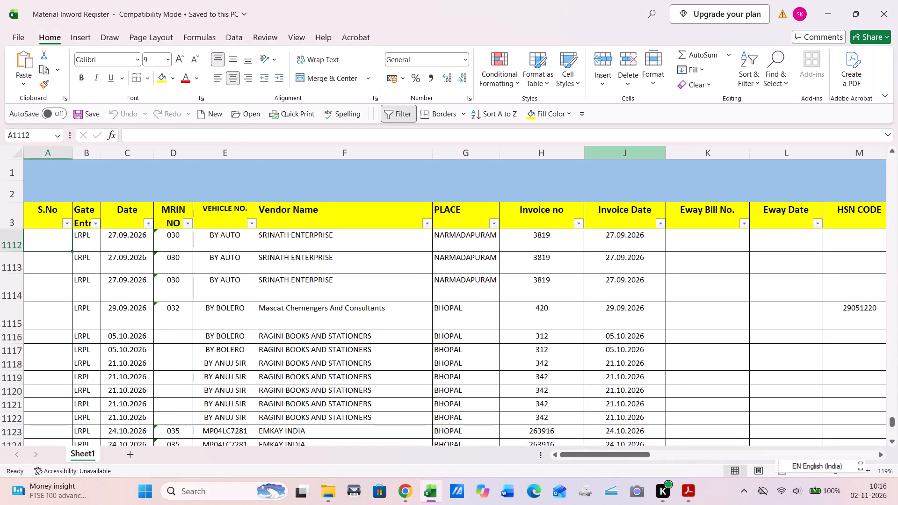
{"action": "right_click", "coordinate": [11, 337]}
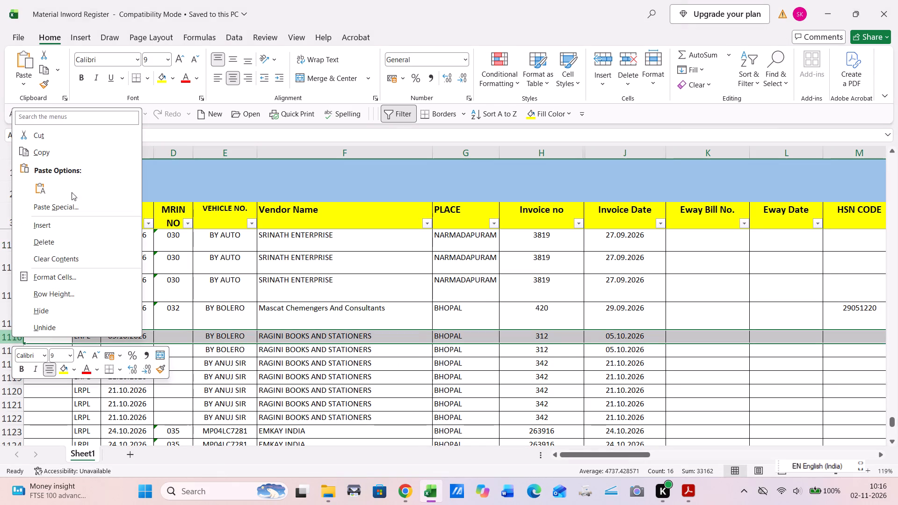
{"action": "left_click", "coordinate": [60, 222]}
{"action": "key", "text": "F4"}
{"action": "key", "text": "F4"}
{"action": "key", "text": "F4"}
{"action": "key", "text": "F4"}
{"action": "key", "text": "F4"}
{"action": "key", "text": "F4"}
{"action": "key", "text": "F4"}
{"action": "key", "text": "F4"}
{"action": "key", "text": "F4"}
{"action": "key", "text": "F4"}
{"action": "key", "text": "F4"}
{"action": "key", "text": "F4"}
{"action": "key", "text": "F4"}
{"action": "key", "text": "F4"}
{"action": "key", "text": "F4"}
{"action": "key", "text": "F4"}
{"action": "key", "text": "F4"}
{"action": "key", "text": "F4"}
{"action": "key", "text": "F4"}
{"action": "key", "text": "F4"}
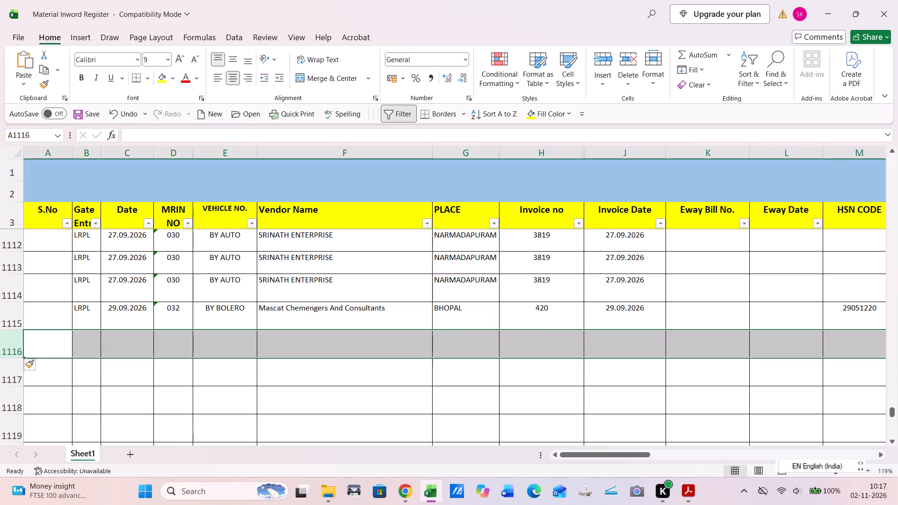
Paste the copied vendor name ISH Solar Private Limited into the Vendor Name cell of row 1116.
{"action": "left_click", "coordinate": [130, 340]}
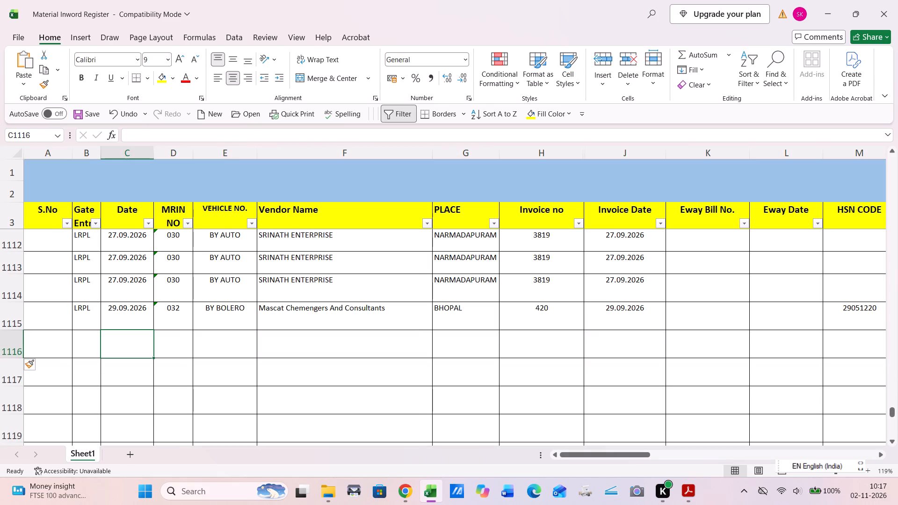
{"action": "double_click", "coordinate": [267, 339]}
{"action": "key", "text": "ctrl+v"}
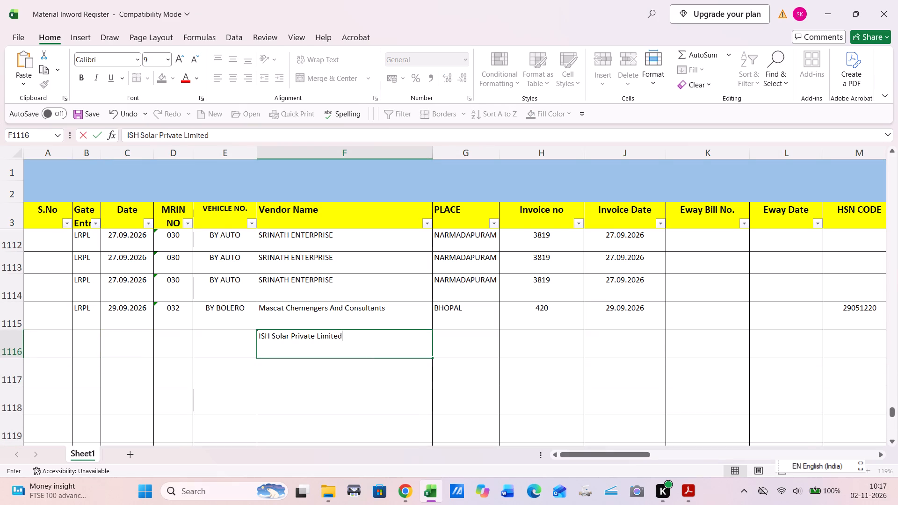
{"action": "key", "text": "alt+Tab"}
{"action": "key", "text": "alt+Tab"}
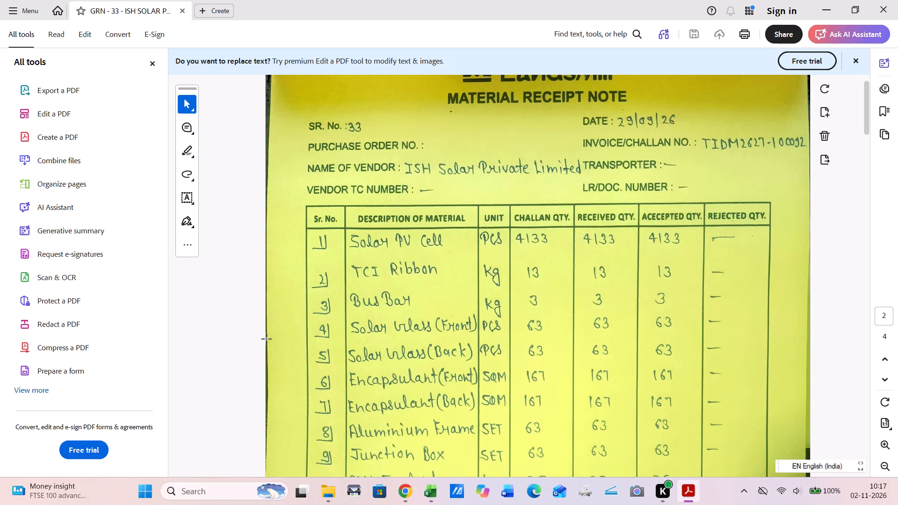
{"action": "key", "text": "alt+Tab"}
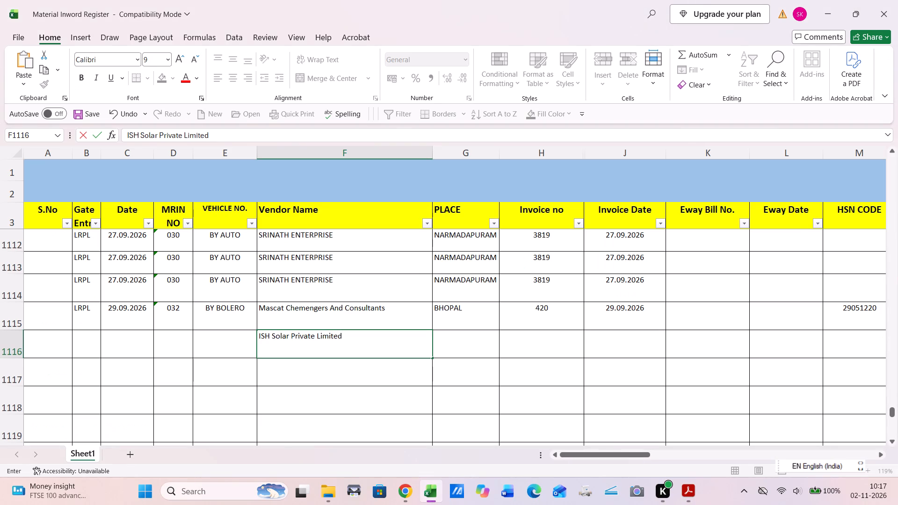
{"action": "scroll", "coordinate": [267, 339], "scroll_direction": "left", "scroll_amount": 1}
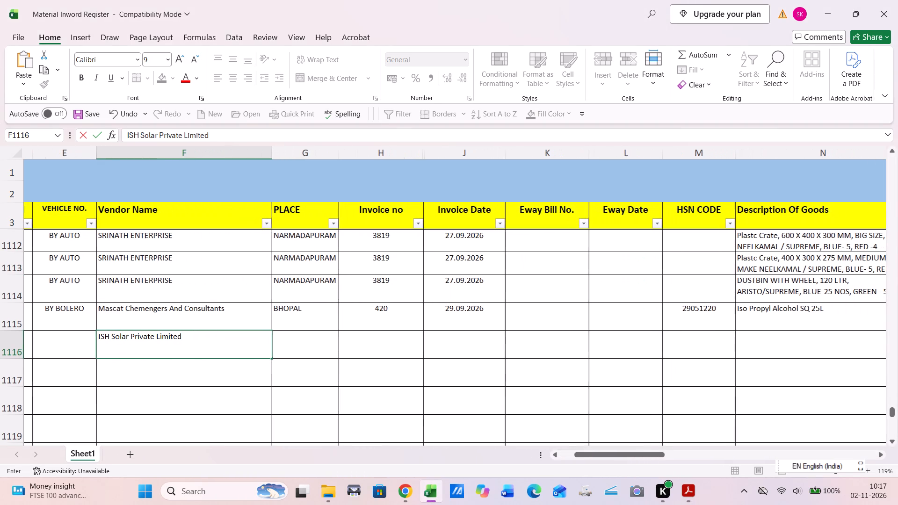
{"action": "left_click", "coordinate": [208, 348]}
{"action": "key", "text": "Left"}
{"action": "key", "text": "Left"}
{"action": "key", "text": "Left"}
{"action": "key", "text": "Left"}
{"action": "key", "text": "Left"}
{"action": "key", "text": "Left"}
{"action": "key", "text": "Left"}
{"action": "key", "text": "Left"}
{"action": "key", "text": "Left"}
{"action": "key", "text": "Left"}
{"action": "key", "text": "Left"}
{"action": "key", "text": "Left"}
{"action": "key", "text": "Left"}
{"action": "key", "text": "Left"}
{"action": "key", "text": "Left"}
{"action": "key", "text": "Left"}
{"action": "key", "text": "Left"}
{"action": "key", "text": "Left"}
{"action": "key", "text": "Left"}
{"action": "key", "text": "Left"}
{"action": "left_click_drag", "start_coordinate": [208, 348], "coordinate": [206, 342]}
{"action": "key", "text": "Left"}
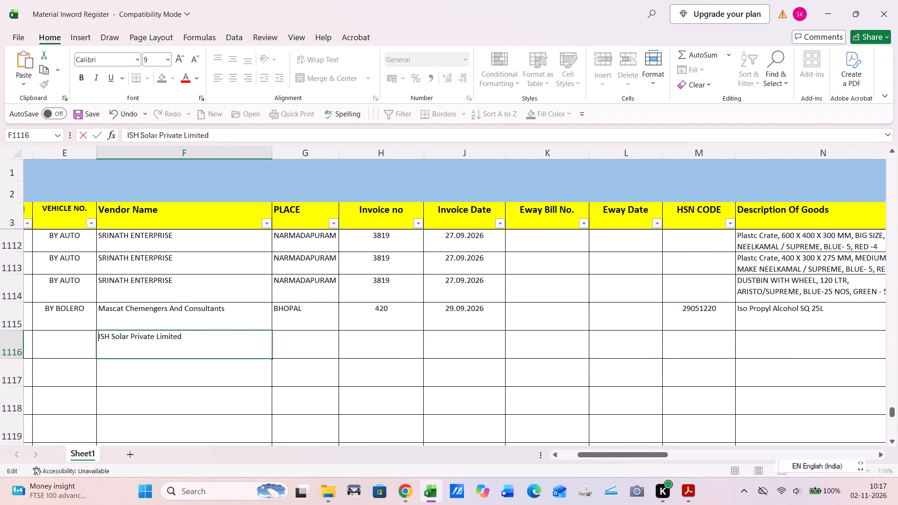
{"action": "left_click", "coordinate": [130, 397]}
{"action": "key", "text": "Up"}
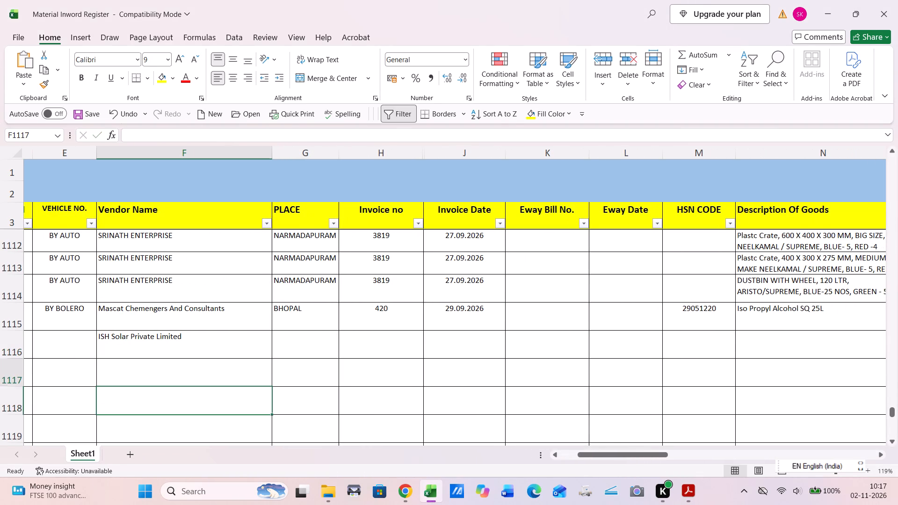
Fill row 1116 with gate entry LRPL, date 29.09.2026 and MRIN number 033 as text.
{"action": "key", "text": "Left"}
{"action": "key", "text": "Left"}
{"action": "key", "text": "Left"}
{"action": "key", "text": "Left"}
{"action": "key", "text": "Left"}
{"action": "key", "text": "Left"}
{"action": "key", "text": "Left"}
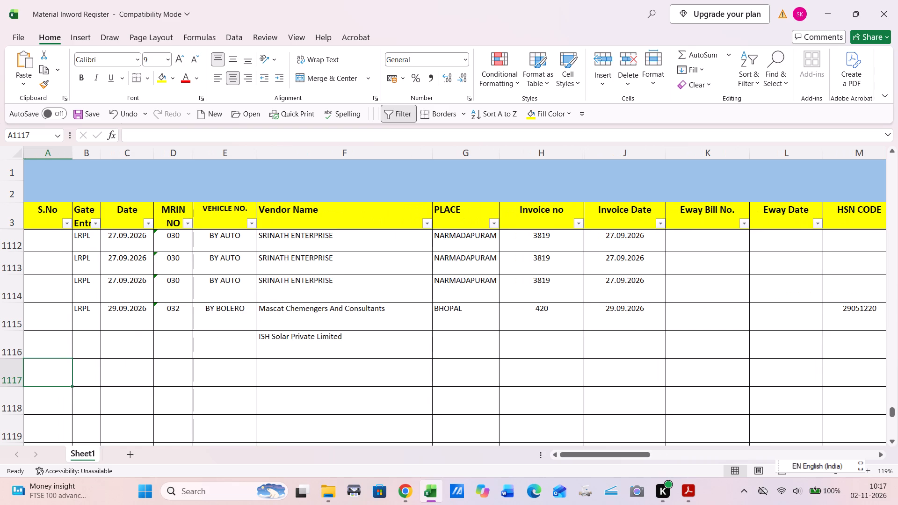
{"action": "key", "text": "Up"}
{"action": "key", "text": "Up"}
{"action": "key", "text": "Right"}
{"action": "key", "text": "Down"}
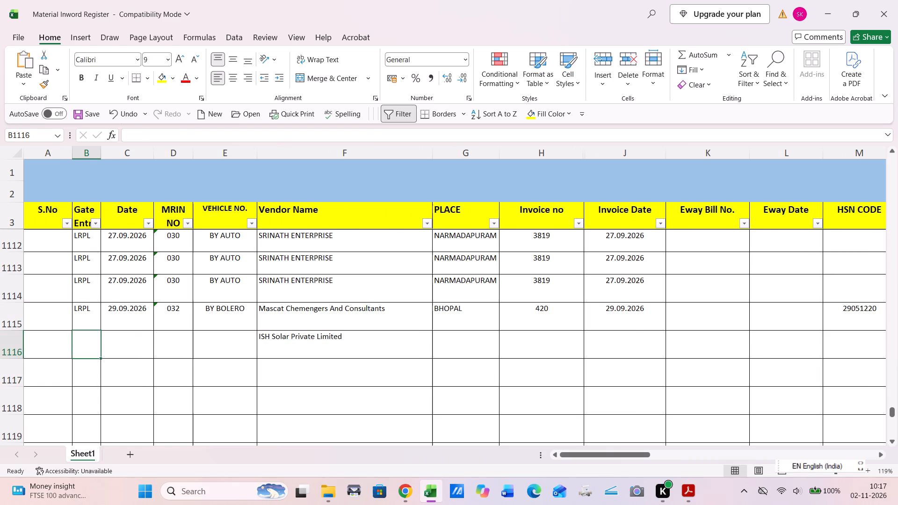
{"action": "key", "text": "l"}
{"action": "key", "text": "Right"}
{"action": "type", "text": "29.09.2026"}
{"action": "key", "text": "Right"}
{"action": "type", "text": "'033"}
{"action": "key", "text": "Right"}
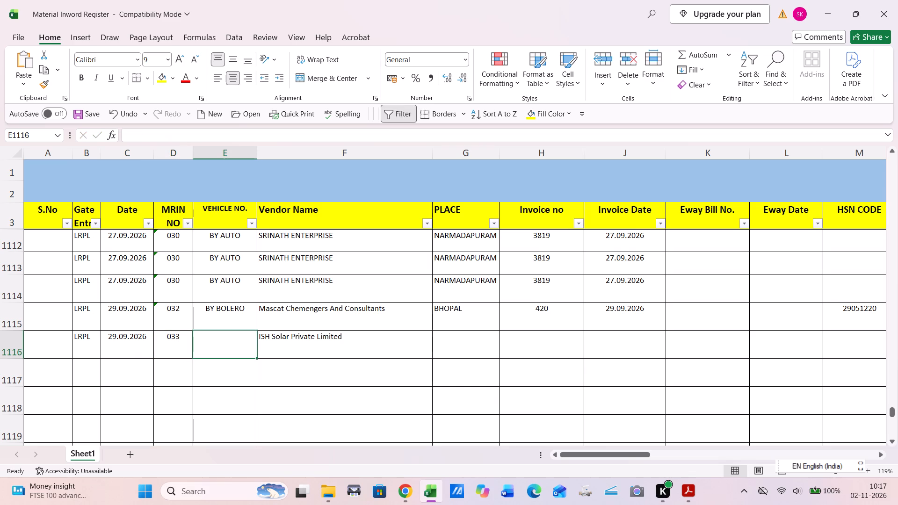
Switch to the GRN 33 PDF and read through the receipt note's item list down to the tax invoice's header details.
{"action": "key", "text": "alt+Tab"}
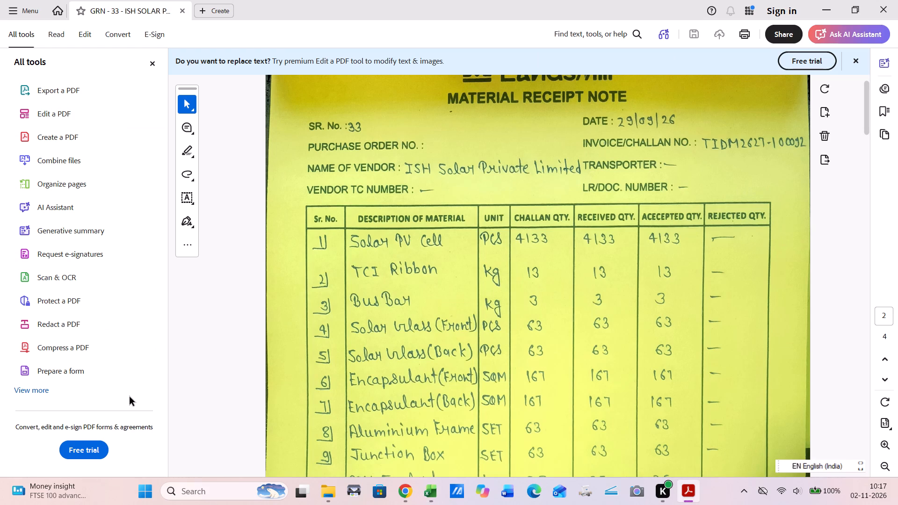
{"action": "key", "text": "Down"}
{"action": "key", "text": "Down"}
{"action": "key", "text": "Down"}
{"action": "key", "text": "Down"}
{"action": "key", "text": "Down"}
{"action": "key", "text": "Down"}
{"action": "key", "text": "Down"}
{"action": "key", "text": "Down"}
{"action": "key", "text": "Down"}
{"action": "key", "text": "Down"}
{"action": "key", "text": "Down"}
{"action": "key", "text": "Down"}
{"action": "key", "text": "Down"}
{"action": "key", "text": "Down"}
{"action": "key", "text": "Down"}
{"action": "key", "text": "Down"}
{"action": "key", "text": "Down"}
{"action": "key", "text": "Down"}
{"action": "key", "text": "Down"}
{"action": "key", "text": "Down"}
{"action": "key", "text": "Down"}
{"action": "key", "text": "Down"}
{"action": "key", "text": "Down"}
{"action": "key", "text": "Down"}
{"action": "key", "text": "Down"}
{"action": "key", "text": "Down"}
{"action": "key", "text": "Down"}
{"action": "key", "text": "Down"}
{"action": "key", "text": "Down"}
{"action": "key", "text": "Down"}
{"action": "key", "text": "Down"}
{"action": "key", "text": "Down"}
{"action": "key", "text": "Down"}
{"action": "key", "text": "Down"}
{"action": "key", "text": "Down"}
{"action": "key", "text": "Down"}
{"action": "key", "text": "Down"}
{"action": "key", "text": "Down"}
{"action": "key", "text": "Down"}
{"action": "key", "text": "Down"}
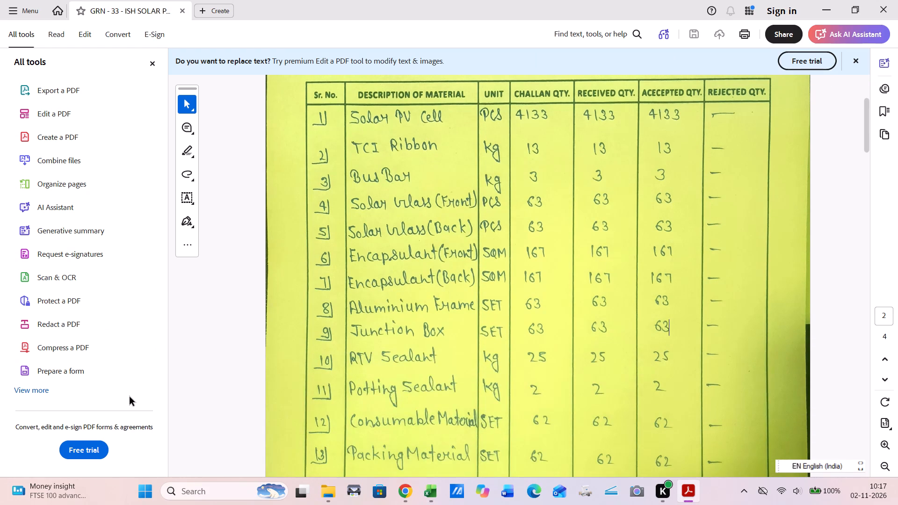
{"action": "key", "text": "Down"}
{"action": "key", "text": "Down"}
{"action": "key", "text": "Down"}
{"action": "key", "text": "Down"}
{"action": "key", "text": "Down"}
{"action": "key", "text": "Down"}
{"action": "key", "text": "Down"}
{"action": "key", "text": "Down"}
{"action": "key", "text": "Down"}
{"action": "key", "text": "Down"}
{"action": "key", "text": "Down"}
{"action": "key", "text": "Down"}
{"action": "key", "text": "Down"}
{"action": "key", "text": "Down"}
{"action": "key", "text": "Down"}
{"action": "key", "text": "Down"}
{"action": "key", "text": "Down"}
{"action": "key", "text": "Down"}
{"action": "key", "text": "Down"}
{"action": "key", "text": "Down"}
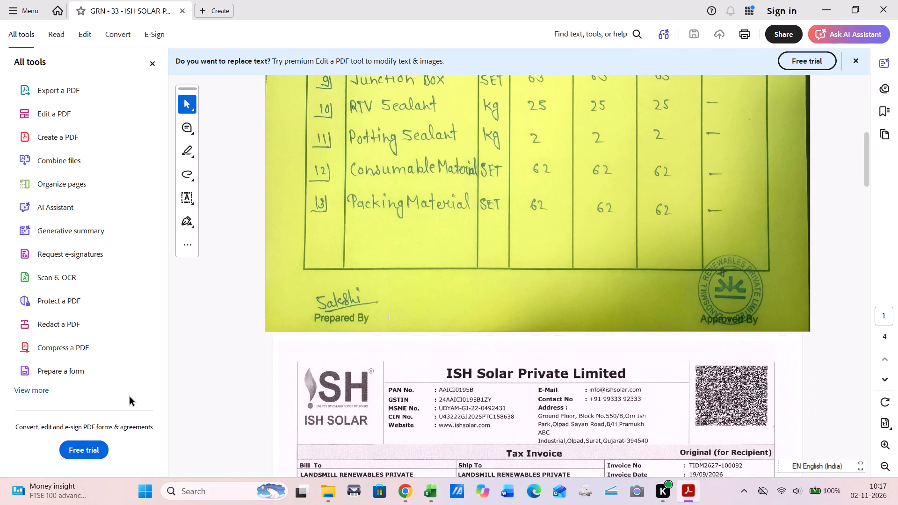
{"action": "key", "text": "Down"}
{"action": "key", "text": "Down"}
{"action": "key", "text": "Down"}
{"action": "key", "text": "Down"}
{"action": "key", "text": "Down"}
{"action": "key", "text": "Down"}
{"action": "key", "text": "Down"}
{"action": "key", "text": "Down"}
{"action": "key", "text": "Down"}
{"action": "key", "text": "Down"}
{"action": "key", "text": "Down"}
{"action": "key", "text": "Down"}
{"action": "key", "text": "Down"}
{"action": "key", "text": "Down"}
{"action": "key", "text": "Down"}
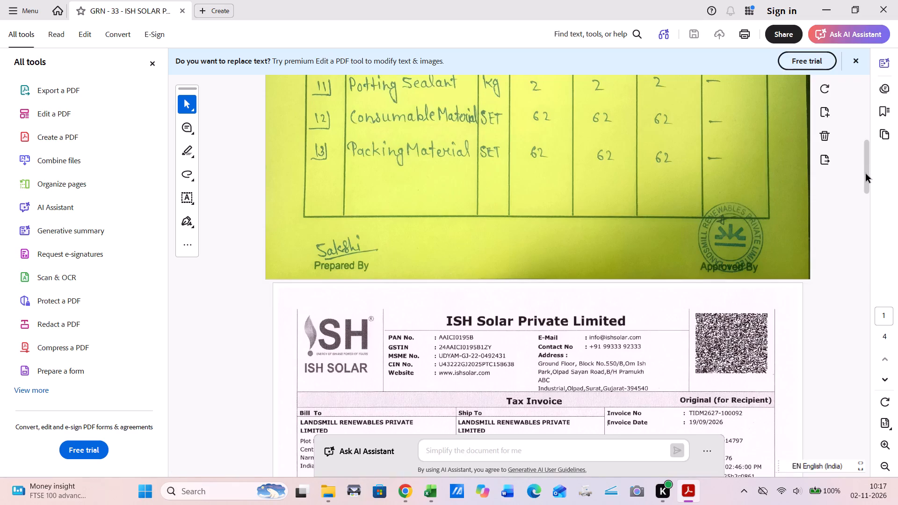
{"action": "left_click_drag", "start_coordinate": [865, 174], "coordinate": [867, 204]}
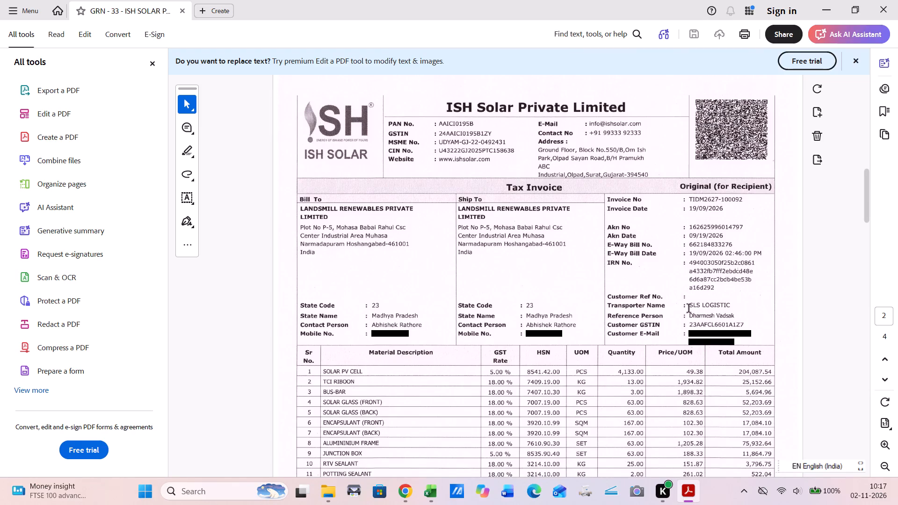
Copy the transporter name SLS LOGISTIC from the tax invoice into the register's VEHICLE NO. cell of row 1116.
{"action": "left_click_drag", "start_coordinate": [689, 309], "coordinate": [717, 304]}
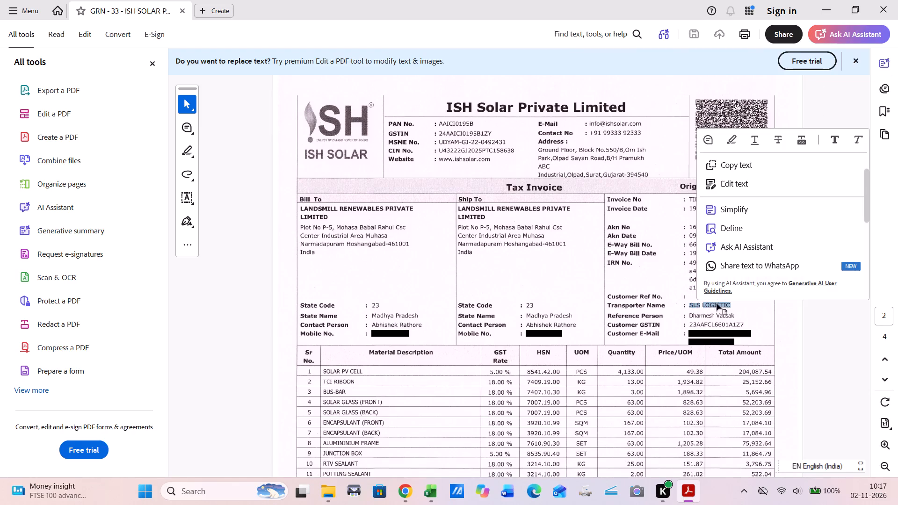
{"action": "key", "text": "ctrl+c"}
{"action": "key", "text": "alt+Tab"}
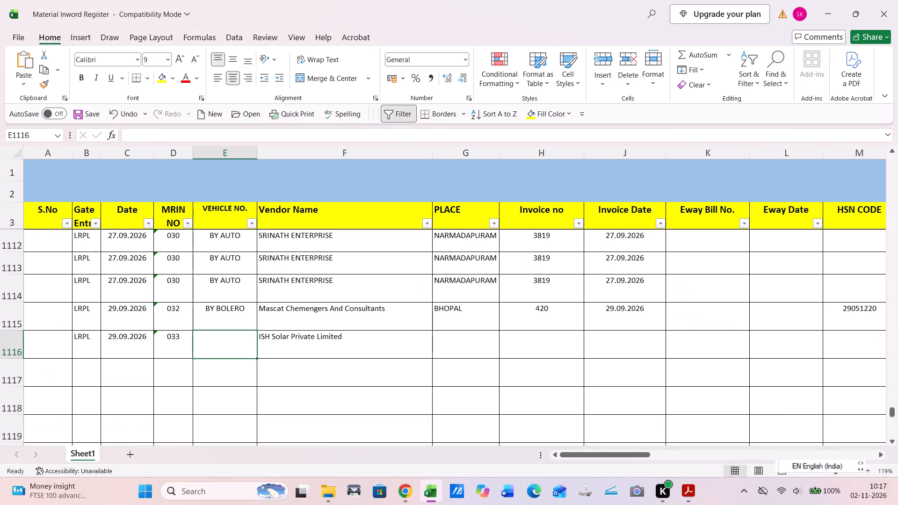
{"action": "double_click", "coordinate": [227, 348]}
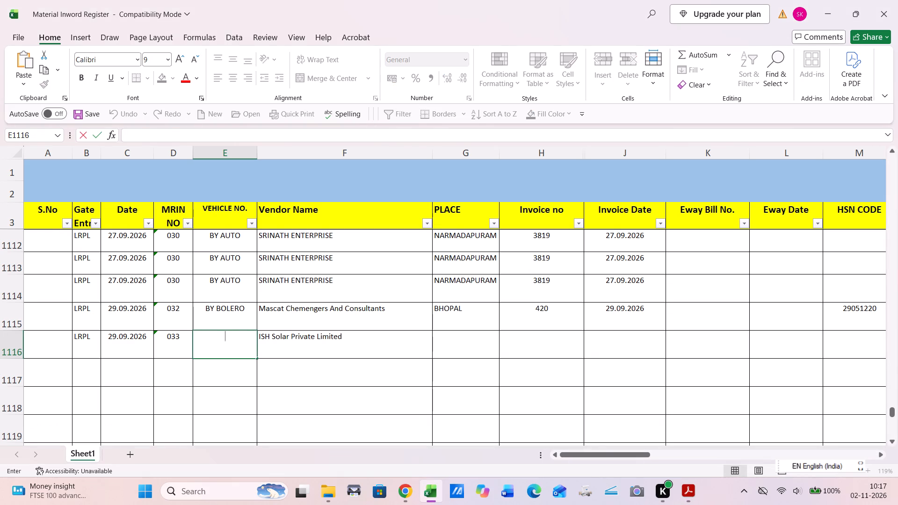
{"action": "key", "text": "ctrl+v"}
{"action": "key", "text": "Tab"}
Check the vendor's address on the invoice and enter SURAT, GUJRAT as the PLACE in row 1116.
{"action": "key", "text": "Tab"}
{"action": "key", "text": "alt+Tab"}
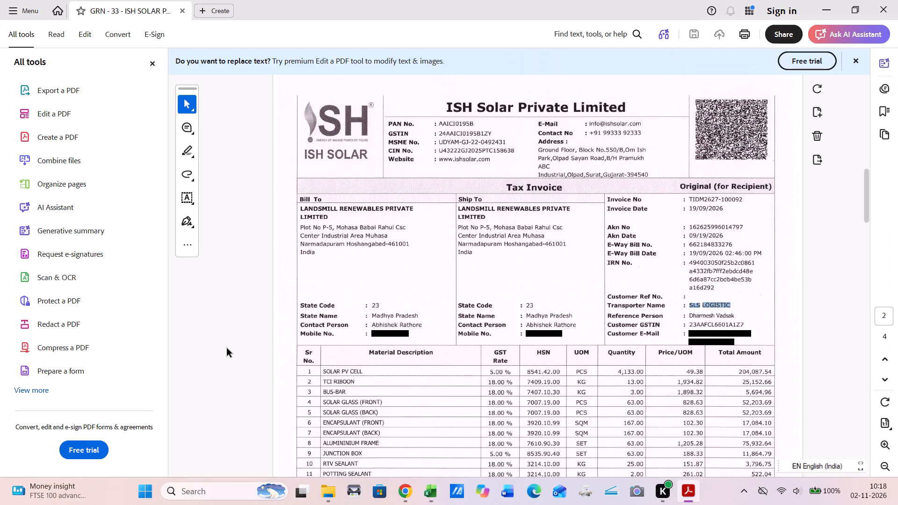
{"action": "key", "text": "alt+Tab"}
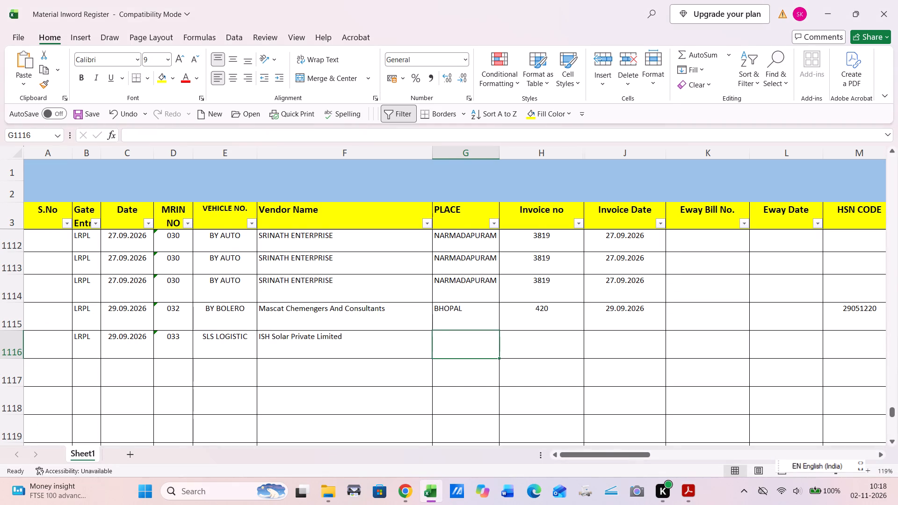
{"action": "type", "text": "sura"}
{"action": "key", "text": "BackSpace"}
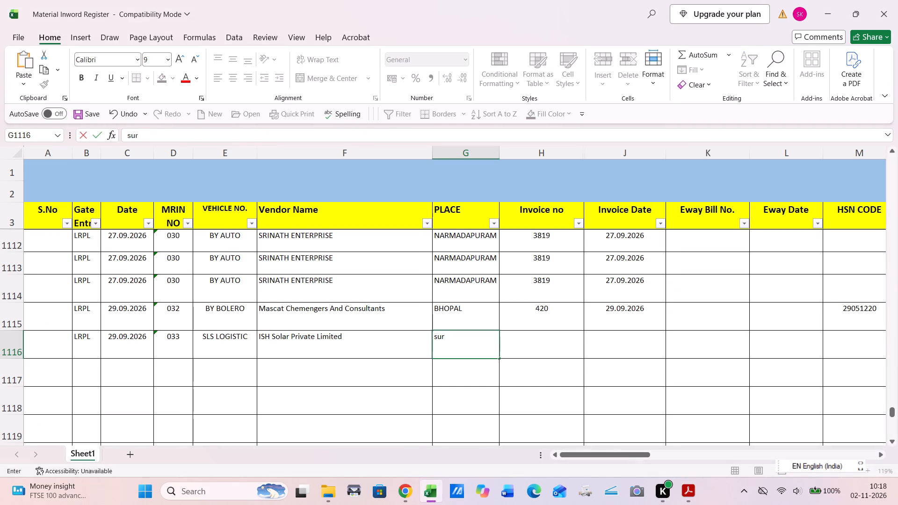
{"action": "key", "text": "BackSpace"}
{"action": "key", "text": "BackSpace"}
{"action": "key", "text": "s"}
{"action": "type", "text": "URAT, GUJRAT"}
{"action": "key", "text": "Return"}
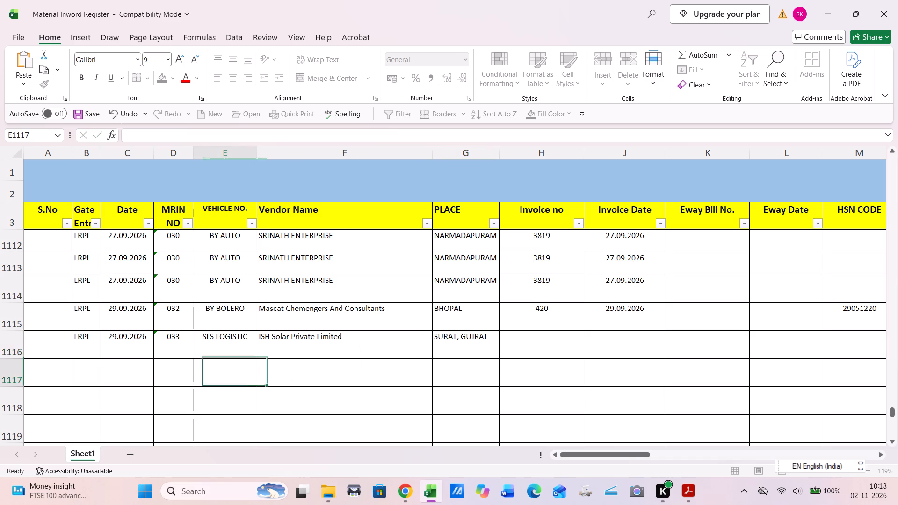
{"action": "key", "text": "Up"}
{"action": "key", "text": "Right"}
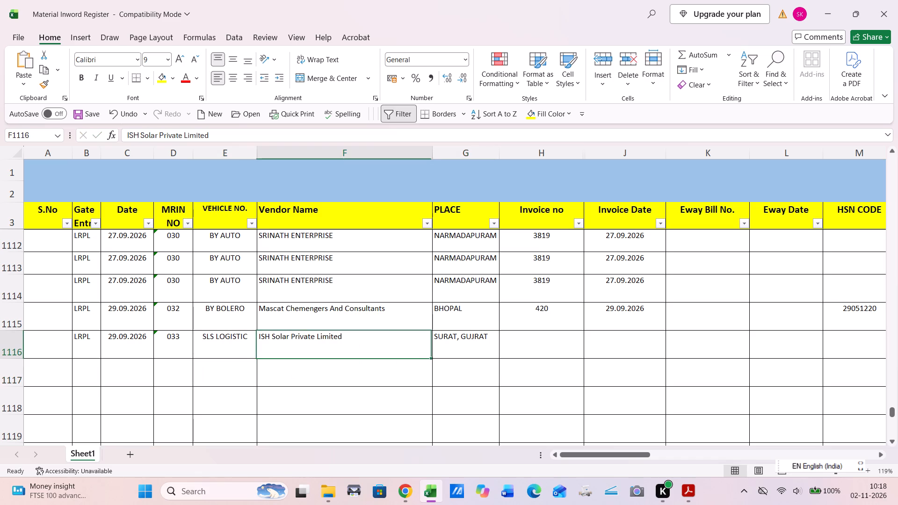
{"action": "key", "text": "Right"}
{"action": "key", "text": "Right"}
{"action": "key", "text": "alt+Tab"}
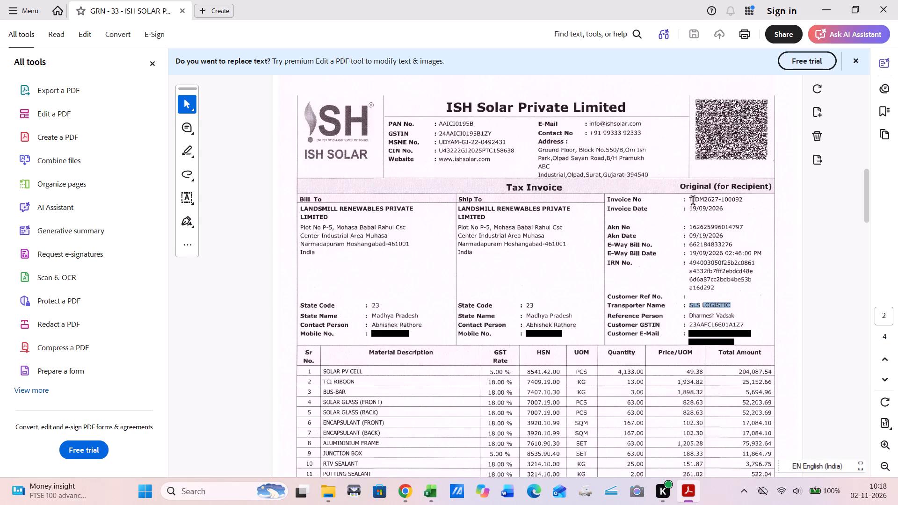
{"action": "left_click_drag", "start_coordinate": [690, 201], "coordinate": [744, 204]}
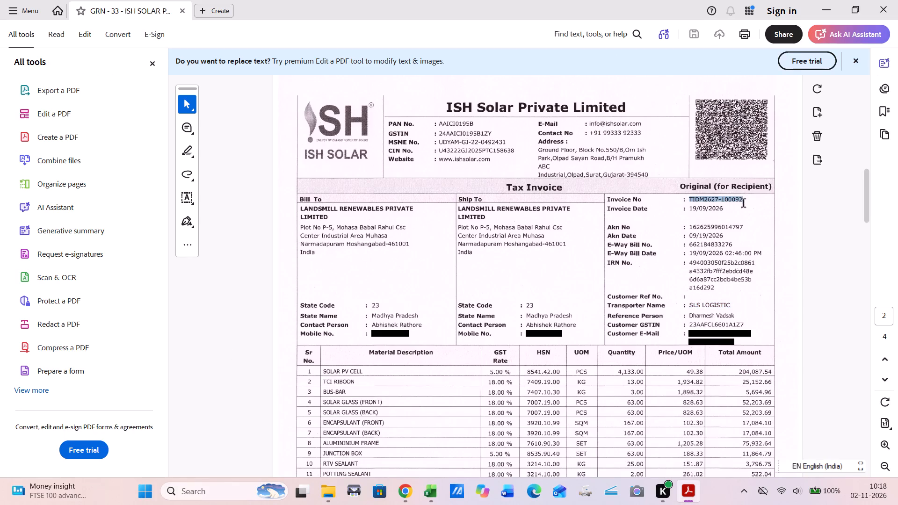
{"action": "left_click_drag", "start_coordinate": [744, 204], "coordinate": [744, 203]}
{"action": "key", "text": "ctrl+c"}
{"action": "key", "text": "alt+Tab"}
{"action": "key", "text": "ctrl+v"}
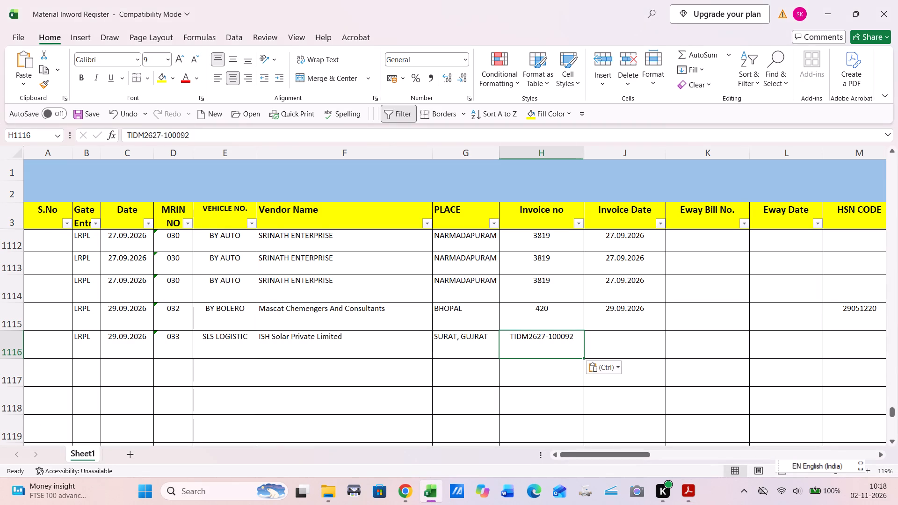
Check the invoice date in the PDF and enter 19.09.2026 as the Invoice Date in row 1116.
{"action": "key", "text": "Tab"}
{"action": "key", "text": "alt+Tab"}
{"action": "key", "text": "alt+Tab"}
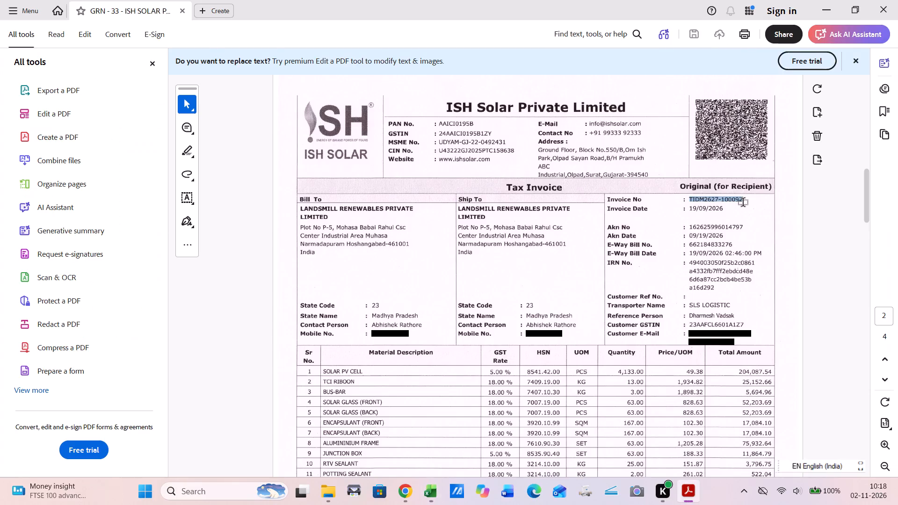
{"action": "type", "text": "198.0"}
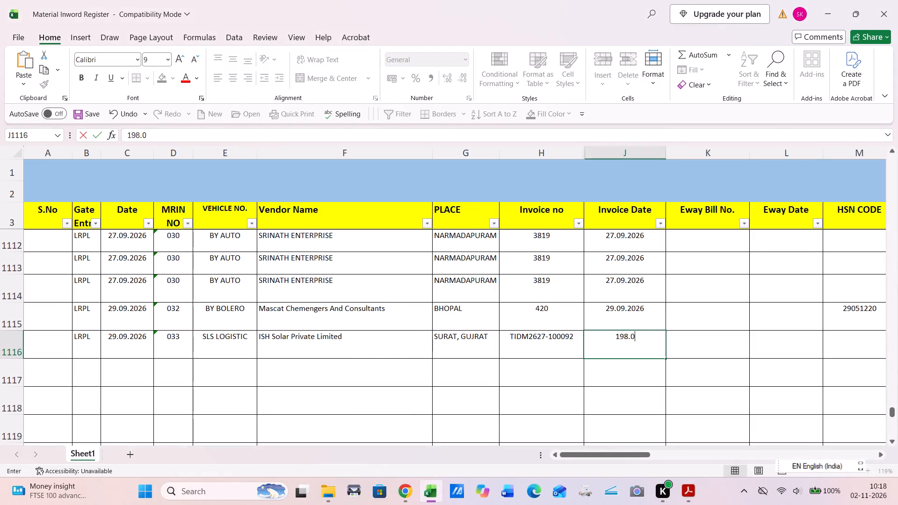
{"action": "key", "text": "BackSpace"}
{"action": "key", "text": "BackSpace"}
{"action": "key", "text": "BackSpace"}
{"action": "type", "text": ".09.2026"}
{"action": "key", "text": "Tab"}
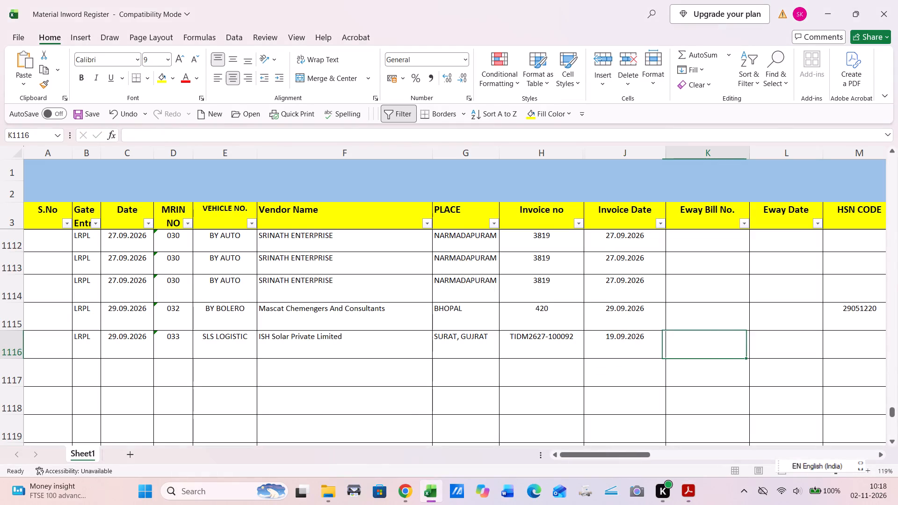
{"action": "key", "text": "alt+Tab"}
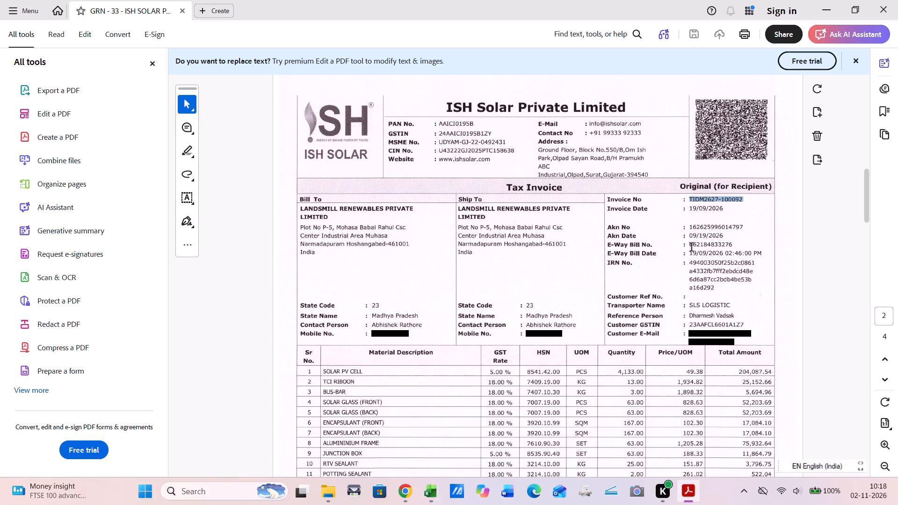
{"action": "left_click_drag", "start_coordinate": [692, 247], "coordinate": [720, 245]}
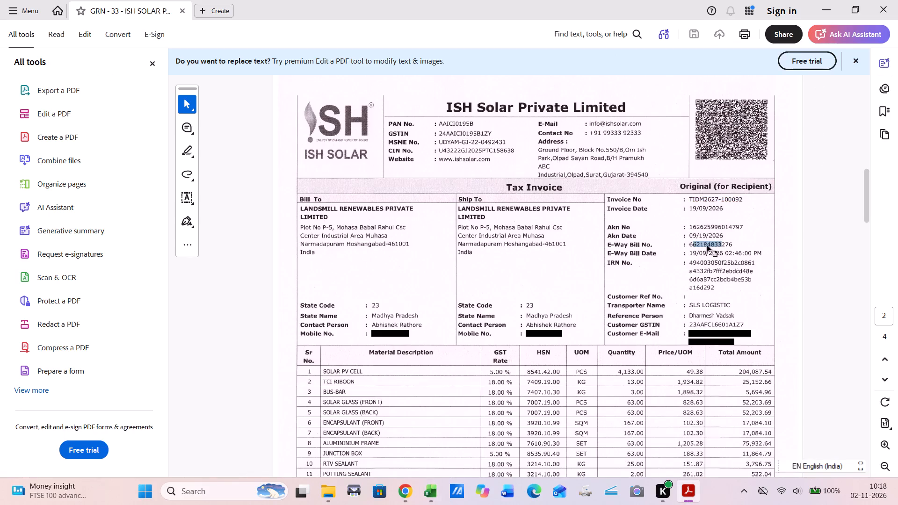
{"action": "left_click_drag", "start_coordinate": [688, 244], "coordinate": [733, 243]}
{"action": "key", "text": "ctrl+c"}
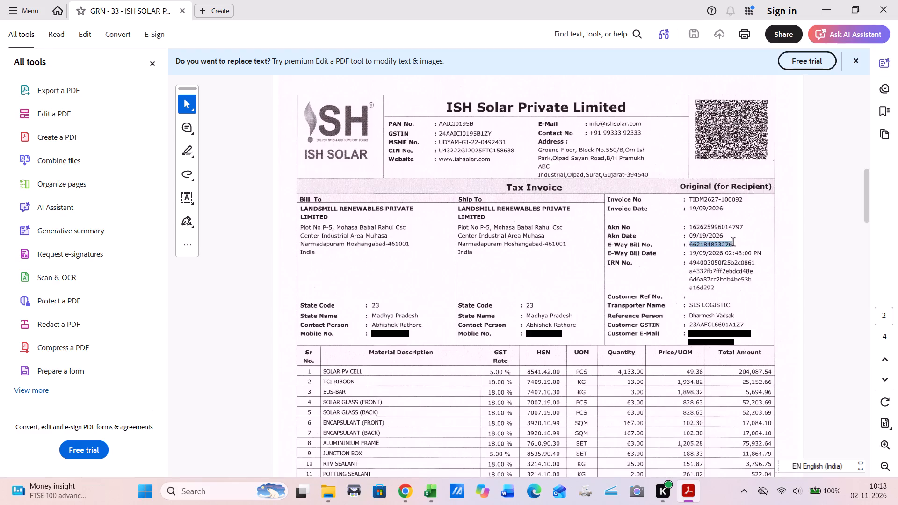
{"action": "key", "text": "alt+Tab"}
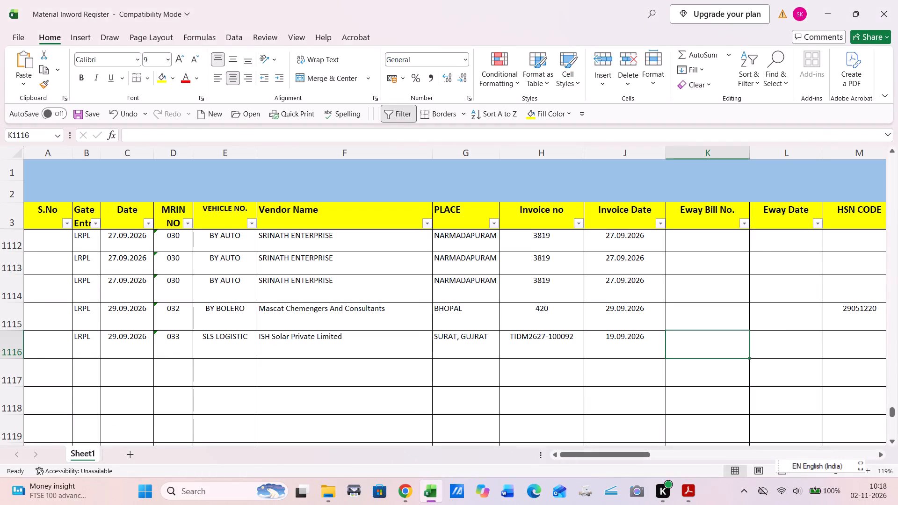
{"action": "double_click", "coordinate": [702, 343]}
{"action": "key", "text": "ctrl+v"}
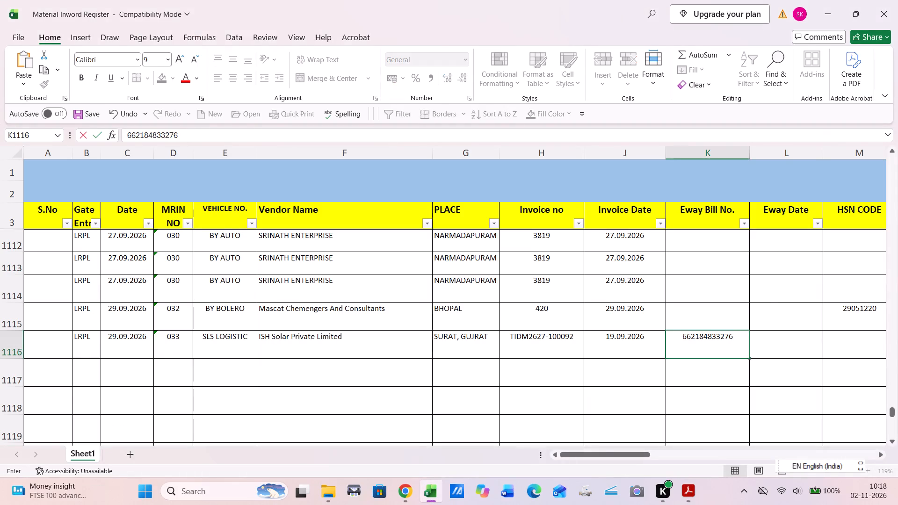
{"action": "key", "text": "Tab"}
{"action": "type", "text": "19.09.2026"}
{"action": "key", "text": "Tab"}
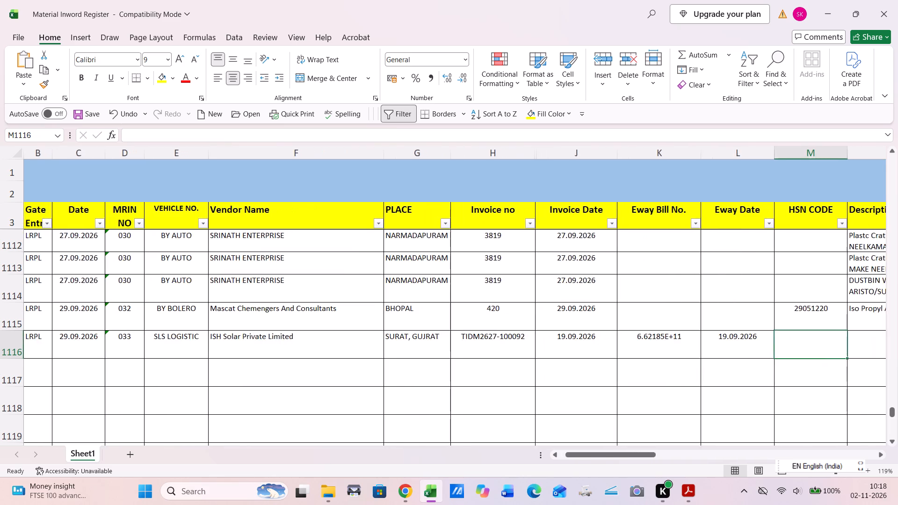
Copy the SOLAR PV CELL line's HSN from the invoice into row 1116's HSN CODE cell as 8541.42.
{"action": "key", "text": "Tab"}
{"action": "key", "text": "Tab"}
{"action": "key", "text": "Tab"}
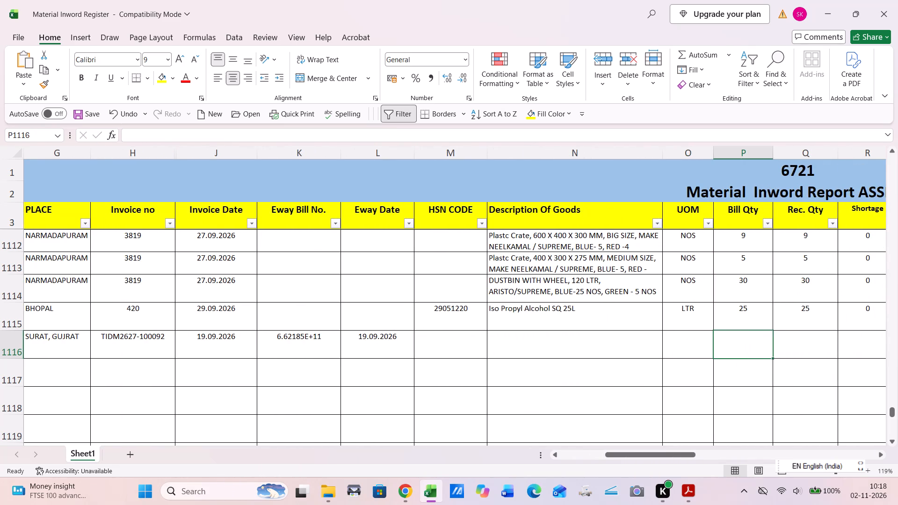
{"action": "left_click", "coordinate": [476, 356]}
{"action": "key", "text": "alt+Tab"}
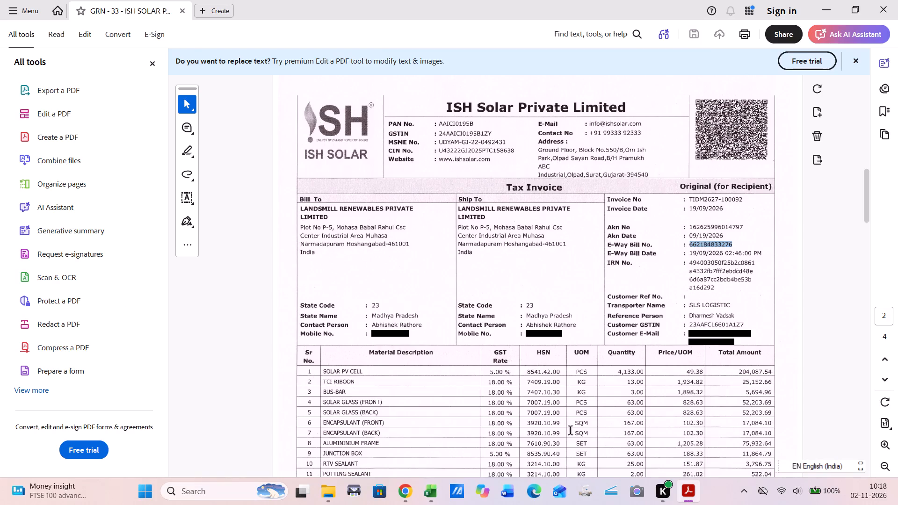
{"action": "scroll", "coordinate": [386, 420], "scroll_direction": "left", "scroll_amount": 1}
{"action": "left_click_drag", "start_coordinate": [529, 371], "coordinate": [554, 375]}
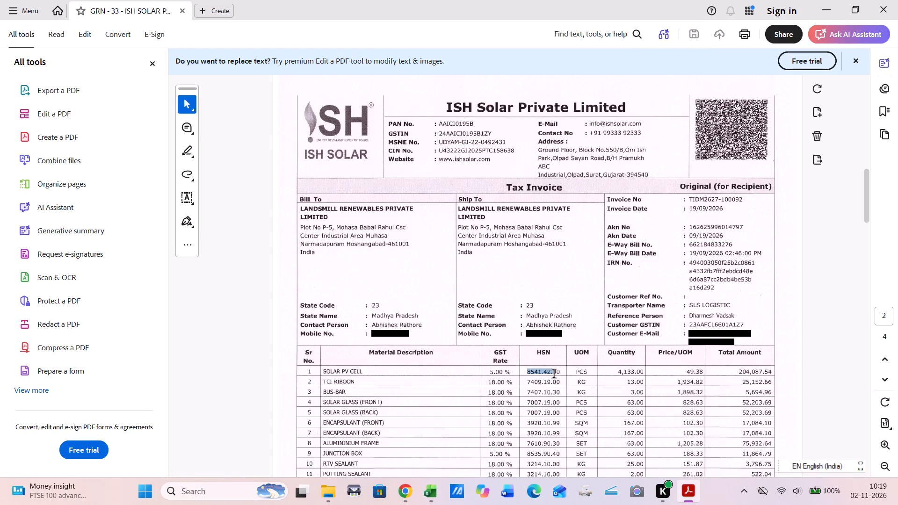
{"action": "key", "text": "ctrl+c"}
{"action": "key", "text": "alt+Tab"}
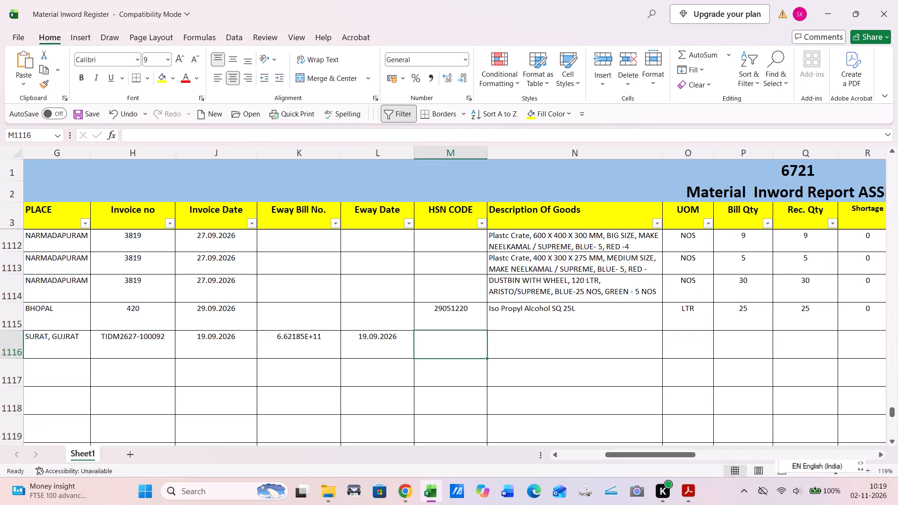
{"action": "double_click", "coordinate": [478, 343]}
{"action": "key", "text": "ctrl+v"}
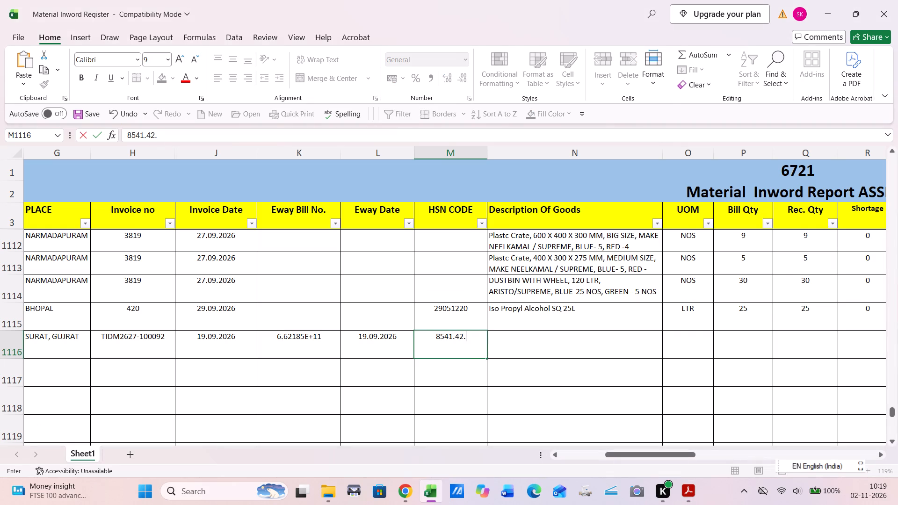
{"action": "key", "text": "BackSpace"}
{"action": "key", "text": "alt+Tab"}
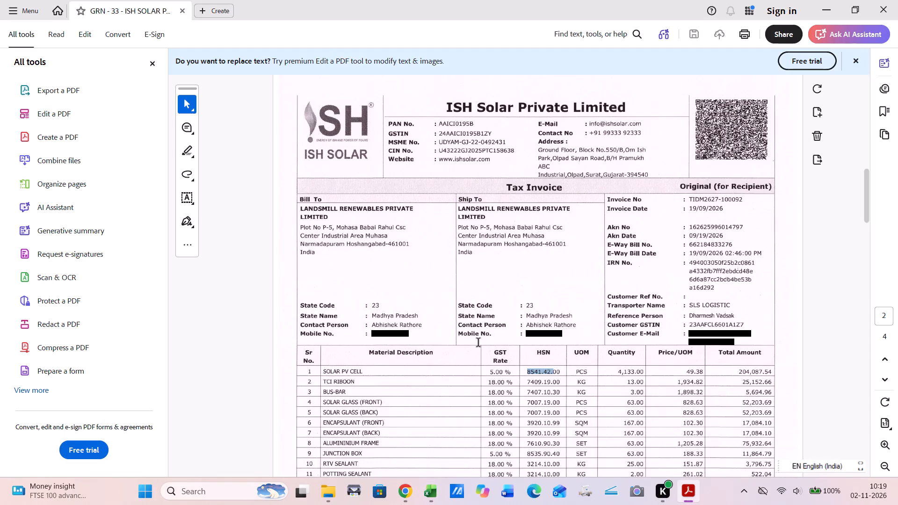
{"action": "key", "text": "alt+Tab"}
{"action": "key", "text": "Tab"}
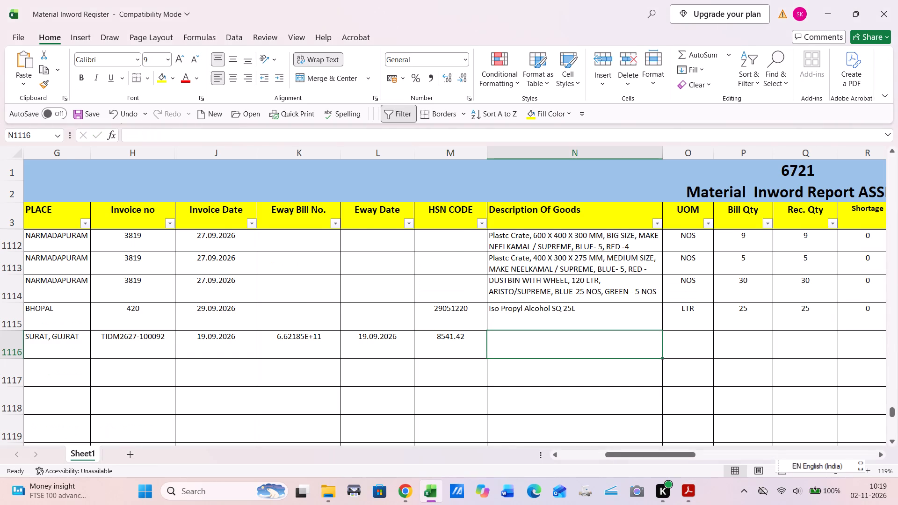
Copy the description SOLAR PV CELL from the invoice's first line into row 1116's Description Of Goods cell.
{"action": "key", "text": "alt+Tab"}
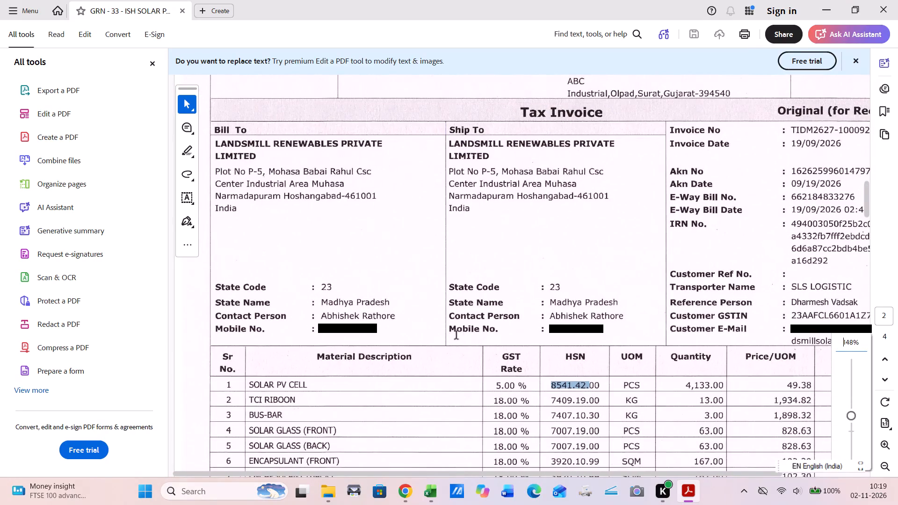
{"action": "scroll", "coordinate": [453, 333], "scroll_direction": "left", "scroll_amount": 1}
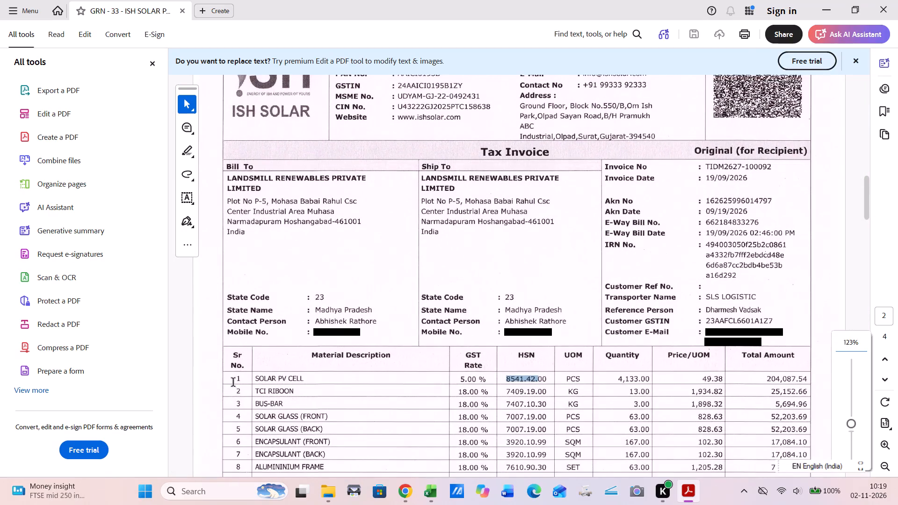
{"action": "left_click_drag", "start_coordinate": [257, 381], "coordinate": [277, 378]}
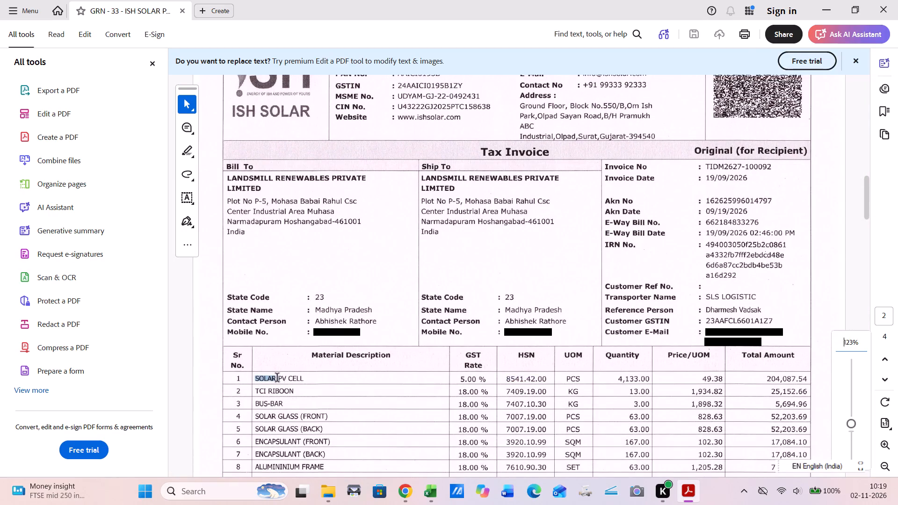
{"action": "left_click_drag", "start_coordinate": [277, 378], "coordinate": [304, 378]}
{"action": "key", "text": "ctrl+c"}
{"action": "key", "text": "alt+Tab"}
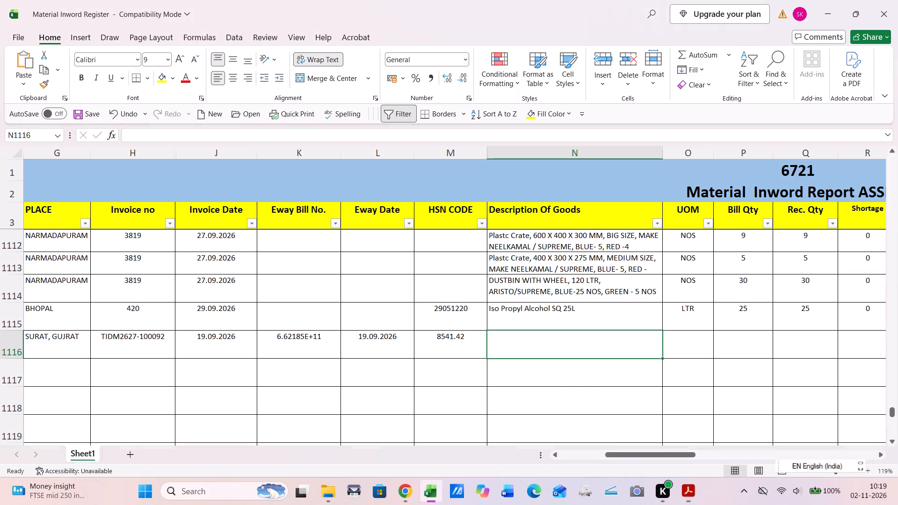
{"action": "double_click", "coordinate": [557, 334]}
{"action": "key", "text": "ctrl+v"}
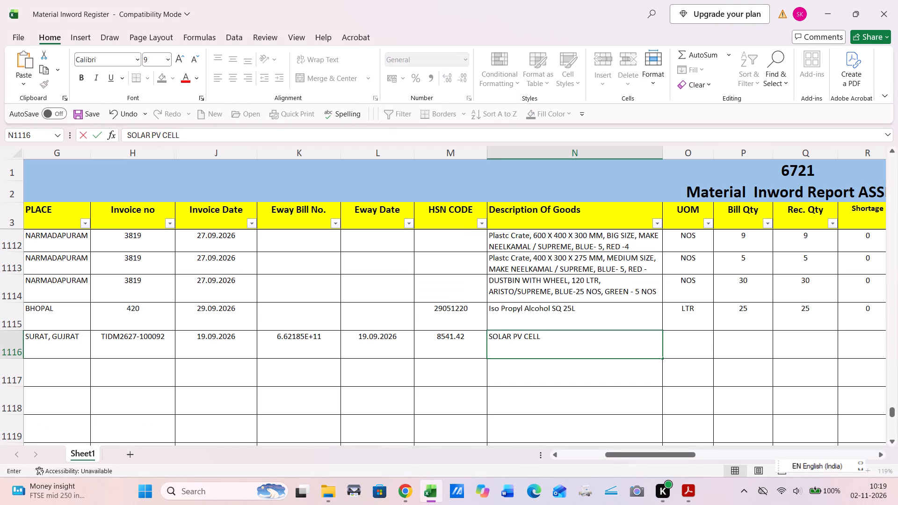
{"action": "key", "text": "Tab"}
Check the SOLAR PV CELL line in the invoice and enter NOS as the UOM in row 1116.
{"action": "key", "text": "alt+Tab"}
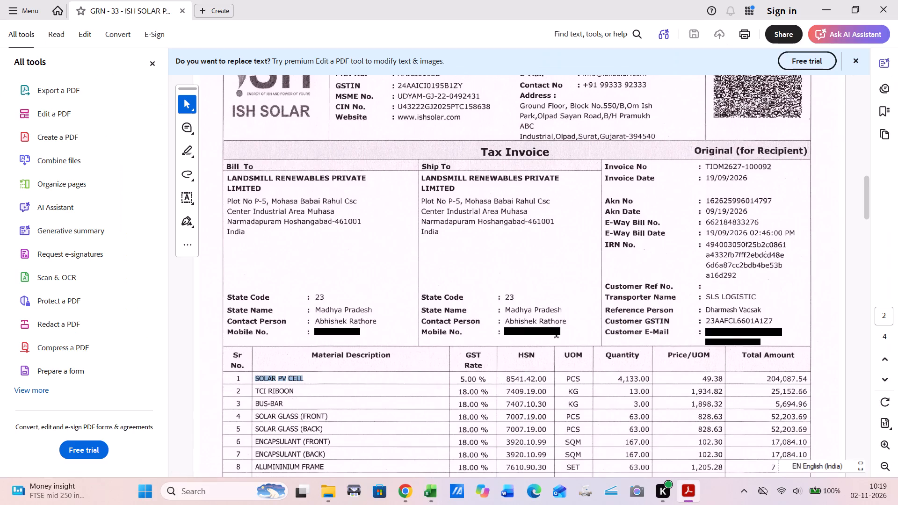
{"action": "key", "text": "alt+Tab"}
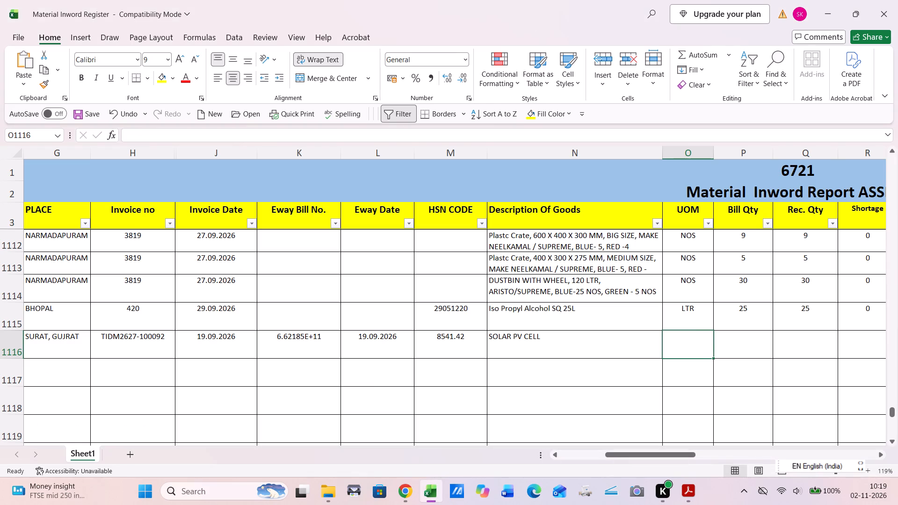
{"action": "type", "text": "NOS"}
{"action": "key", "text": "Tab"}
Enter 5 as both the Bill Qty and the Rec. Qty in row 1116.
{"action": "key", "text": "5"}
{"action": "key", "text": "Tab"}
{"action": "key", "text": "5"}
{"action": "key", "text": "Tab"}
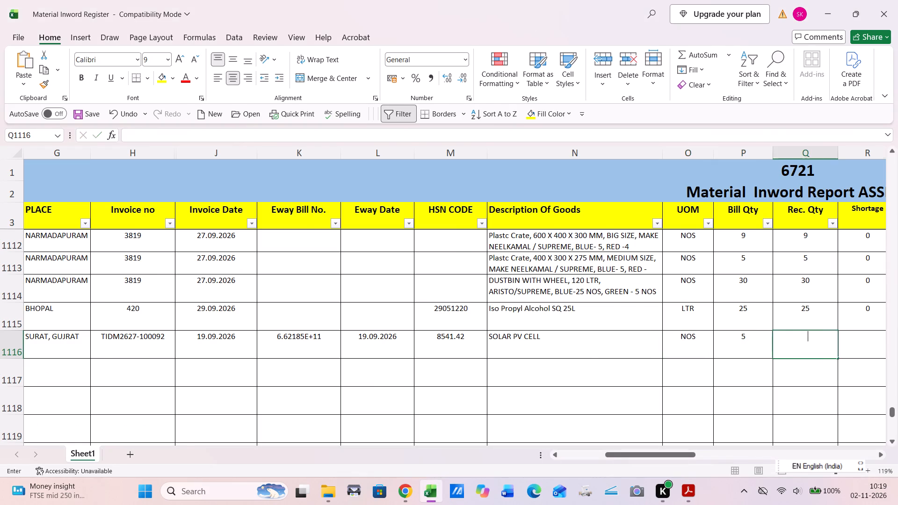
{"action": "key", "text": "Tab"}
Check the SOLAR PV CELL quantity in the invoice and set row 1116's Bill Qty and Rec. Qty to 4133.
{"action": "key", "text": "alt+Tab"}
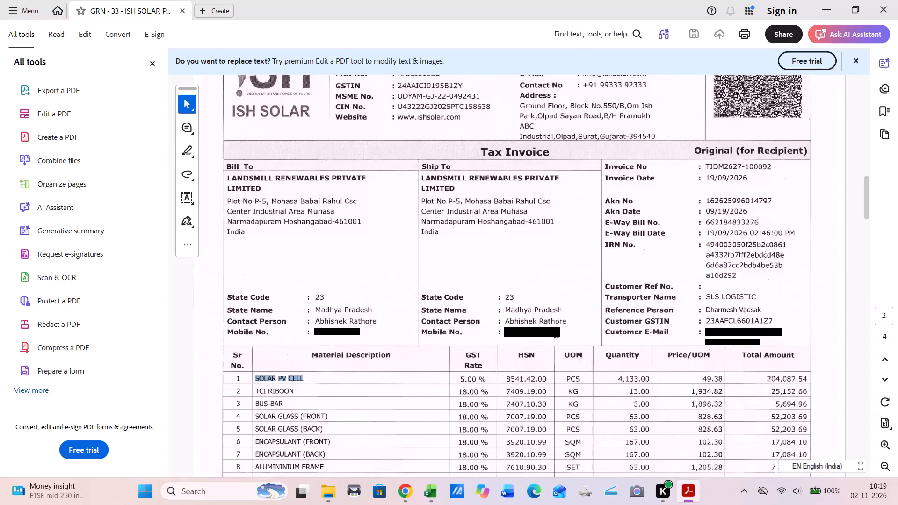
{"action": "key", "text": "alt+Tab"}
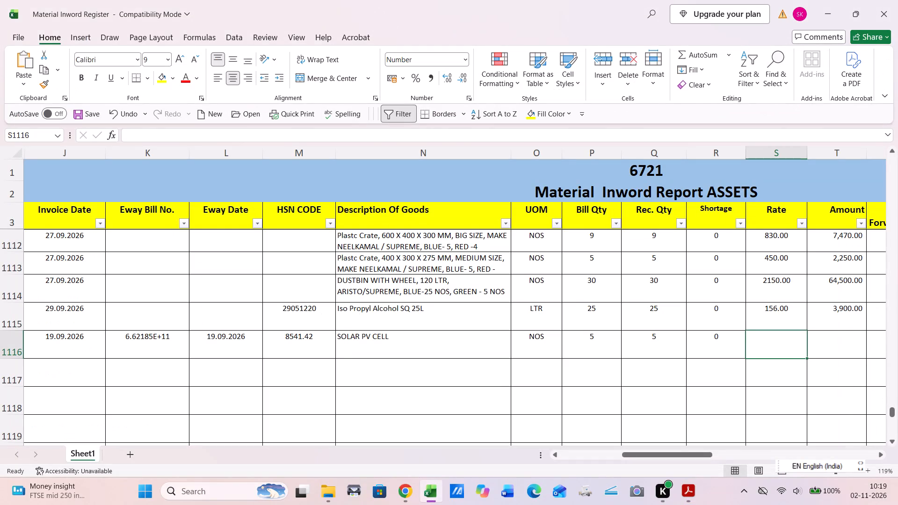
{"action": "key", "text": "Left"}
{"action": "key", "text": "Left"}
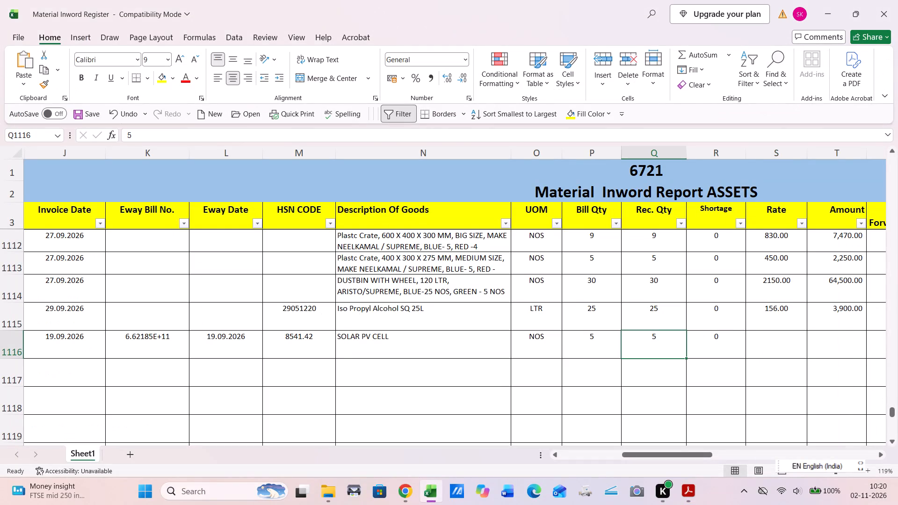
{"action": "key", "text": "Left"}
{"action": "type", "text": "4133"}
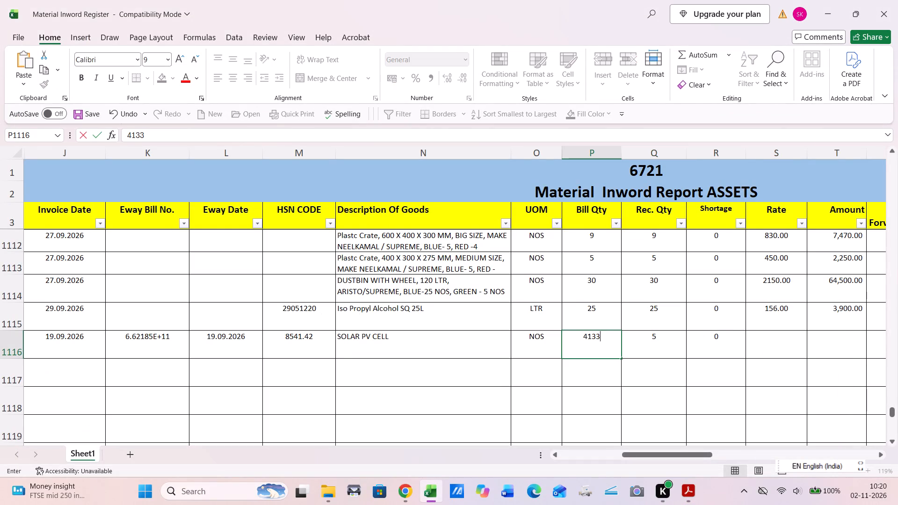
{"action": "key", "text": "Right"}
{"action": "type", "text": "4133"}
{"action": "key", "text": "Right"}
{"action": "key", "text": "Right"}
Enter the invoice's SOLAR PV CELL price of 49.38 as row 1116's Rate and compare the amount with the invoice.
{"action": "key", "text": "alt+Tab"}
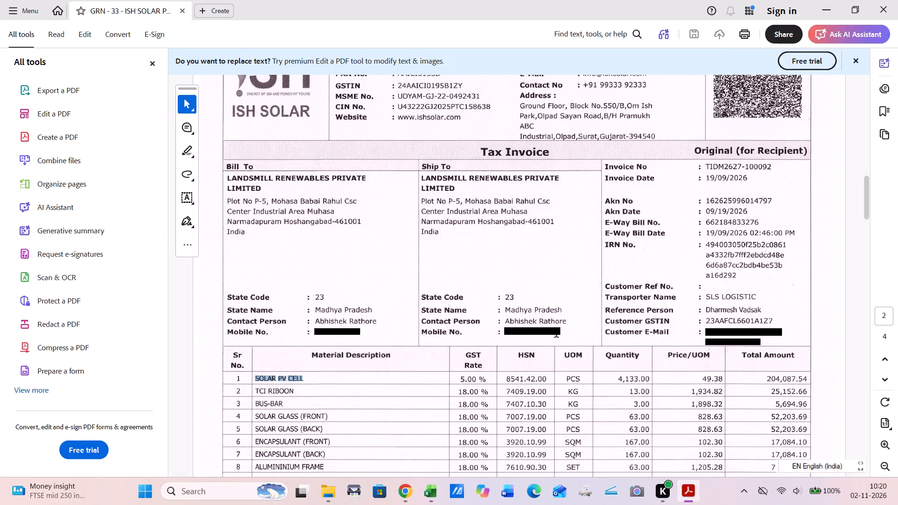
{"action": "key", "text": "alt+Tab"}
{"action": "type", "text": "49.38"}
{"action": "key", "text": "Tab"}
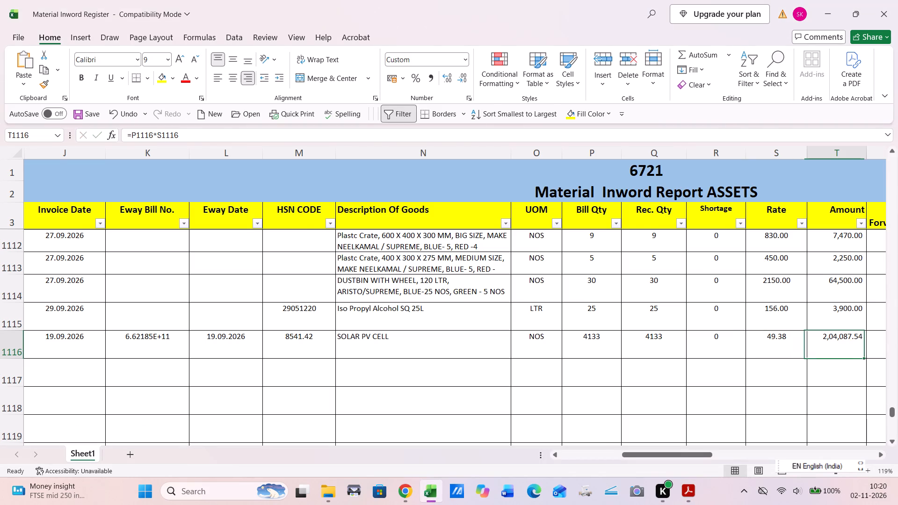
{"action": "key", "text": "alt+Tab"}
{"action": "key", "text": "alt+Tab"}
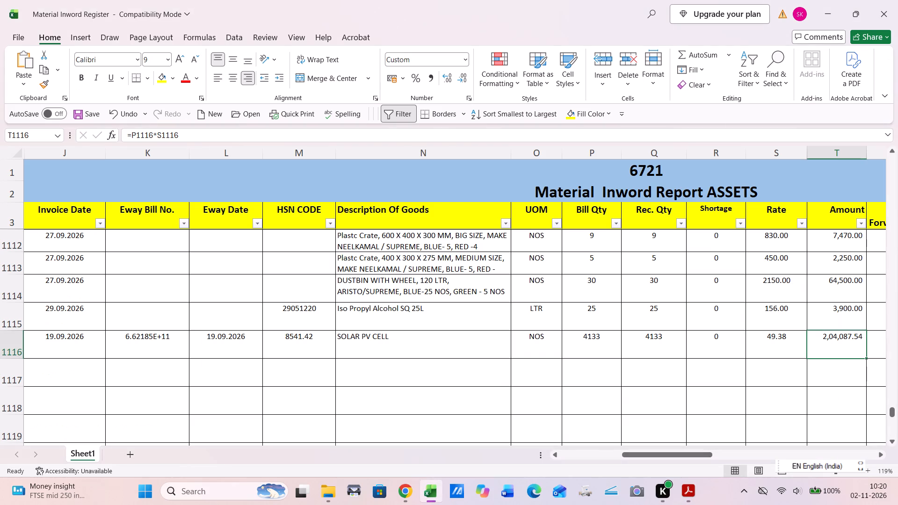
Enter the invoice's second-line HSN as 7409.19 in the HSN CODE cell of row 1117.
{"action": "key", "text": "Left"}
{"action": "key", "text": "Left"}
{"action": "key", "text": "Left"}
{"action": "key", "text": "Left"}
{"action": "key", "text": "Left"}
{"action": "key", "text": "Left"}
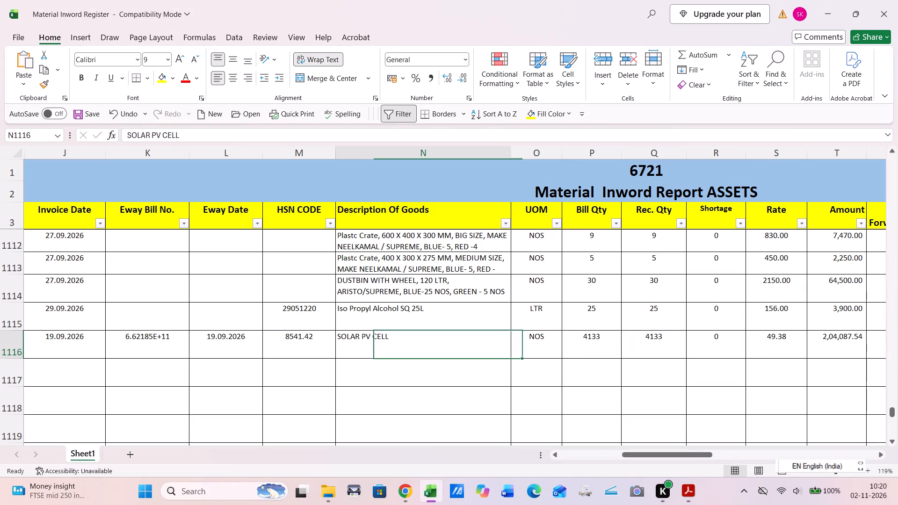
{"action": "key", "text": "Left"}
{"action": "key", "text": "Down"}
{"action": "key", "text": "alt+Tab"}
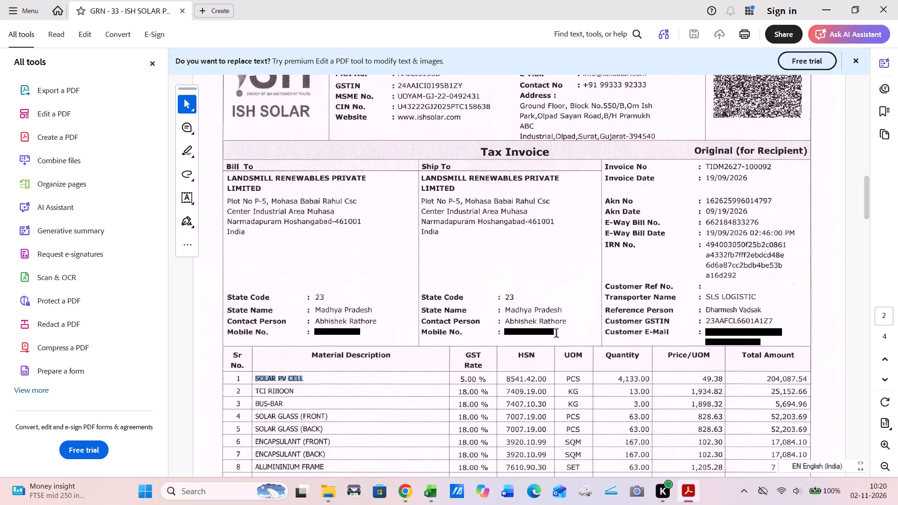
{"action": "key", "text": "alt+Tab"}
{"action": "type", "text": "7409"}
{"action": "key", "text": "period"}
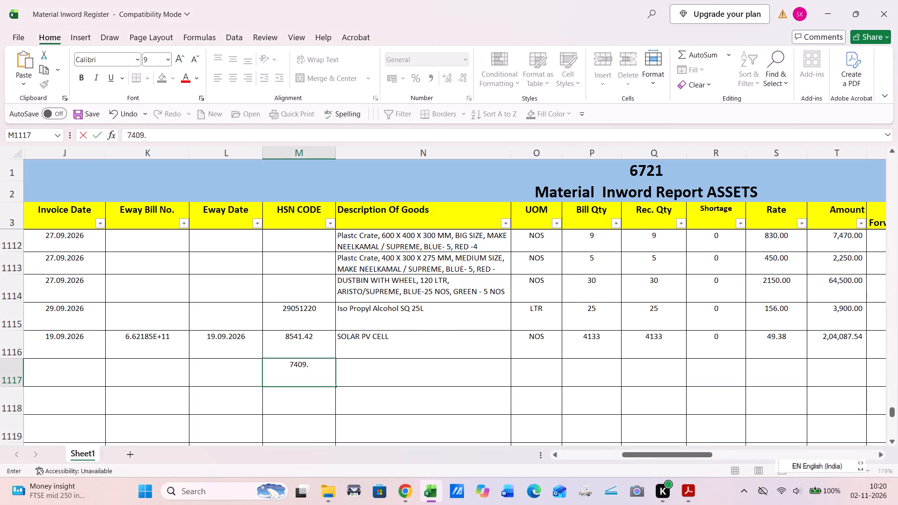
{"action": "key", "text": "alt+Tab"}
{"action": "key", "text": "alt+Tab"}
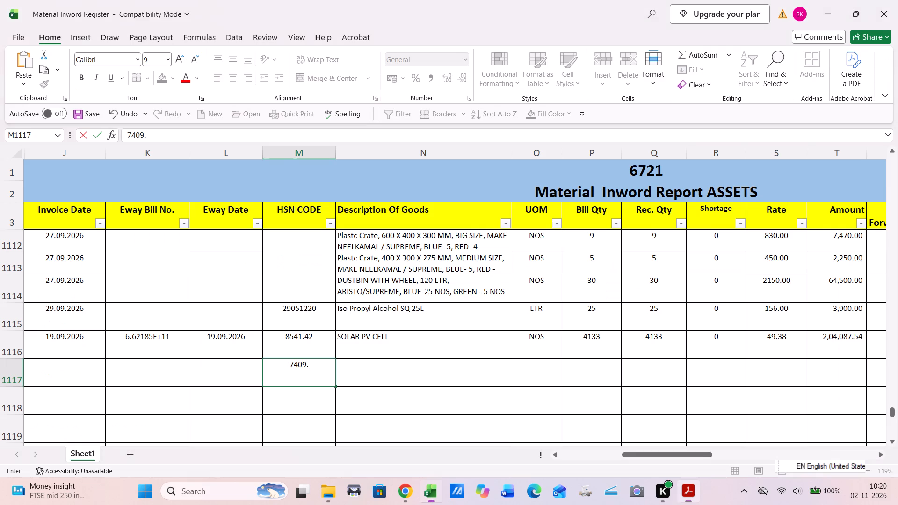
{"action": "type", "text": "19"}
{"action": "key", "text": "Tab"}
Copy the description TCI RIBOON from the invoice into row 1117's Description Of Goods cell.
{"action": "key", "text": "alt+Tab"}
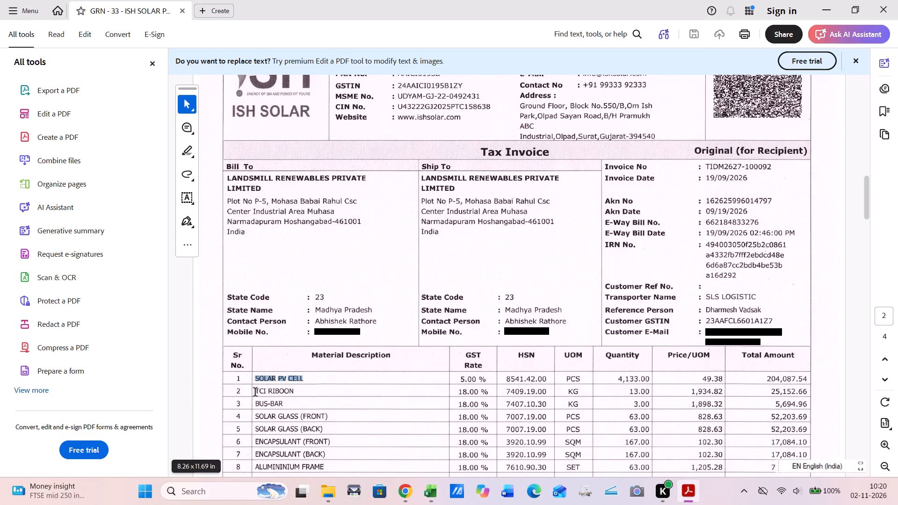
{"action": "left_click_drag", "start_coordinate": [255, 393], "coordinate": [291, 397]}
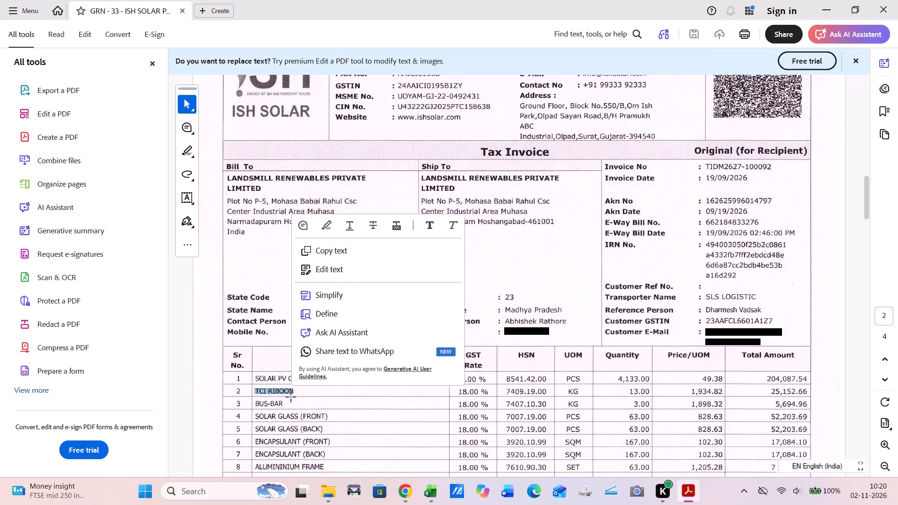
{"action": "key", "text": "ctrl+c"}
{"action": "key", "text": "alt+Tab"}
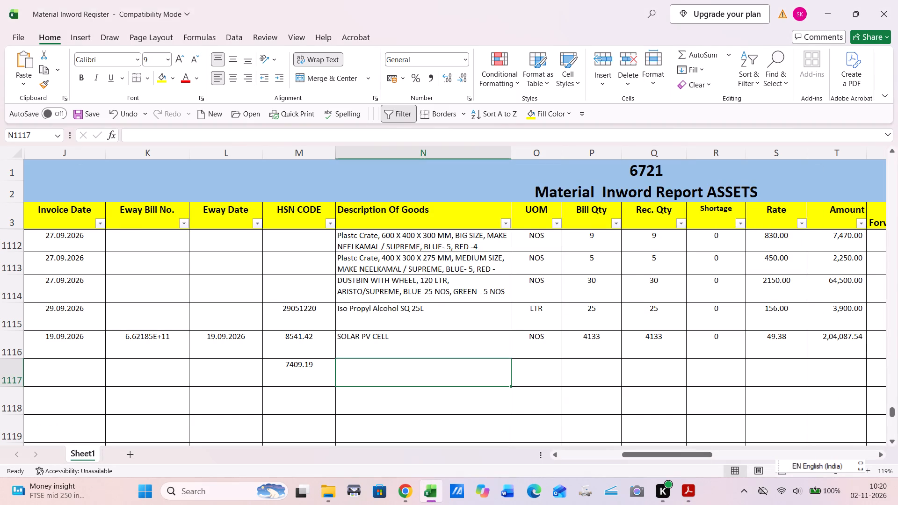
{"action": "double_click", "coordinate": [355, 367]}
{"action": "key", "text": "ctrl+v"}
{"action": "key", "text": "Tab"}
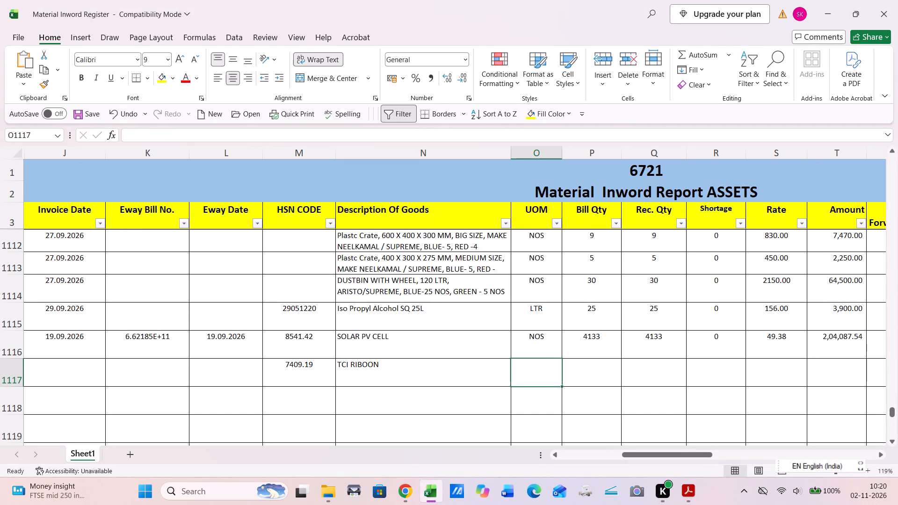
Enter Kgs as the UOM and 13 as both the Bill Qty and the Rec. Qty for TCI RIBOON in row 1117.
{"action": "key", "text": "alt+Tab"}
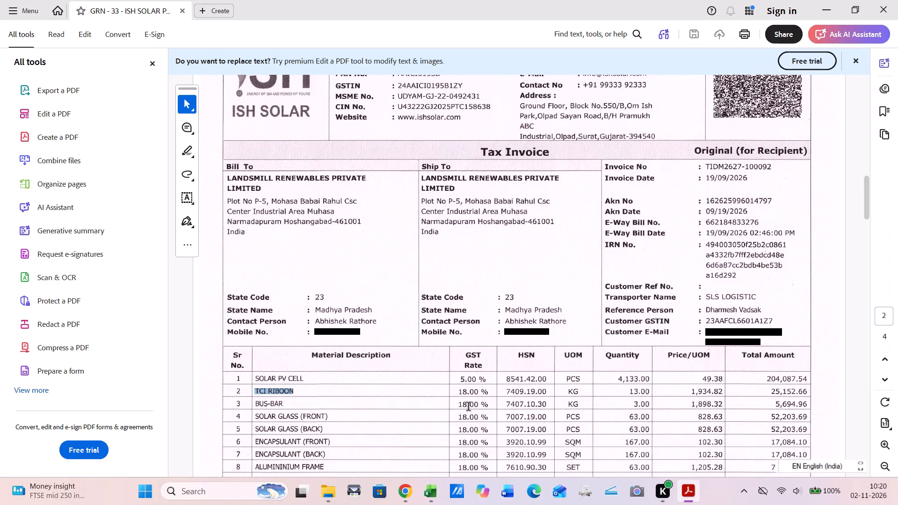
{"action": "key", "text": "alt+Tab"}
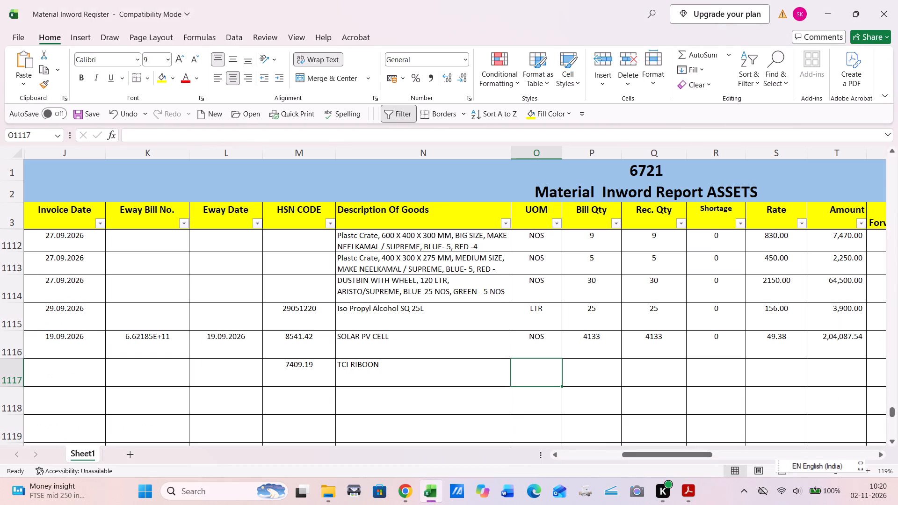
{"action": "type", "text": "KG"}
{"action": "key", "text": "Tab"}
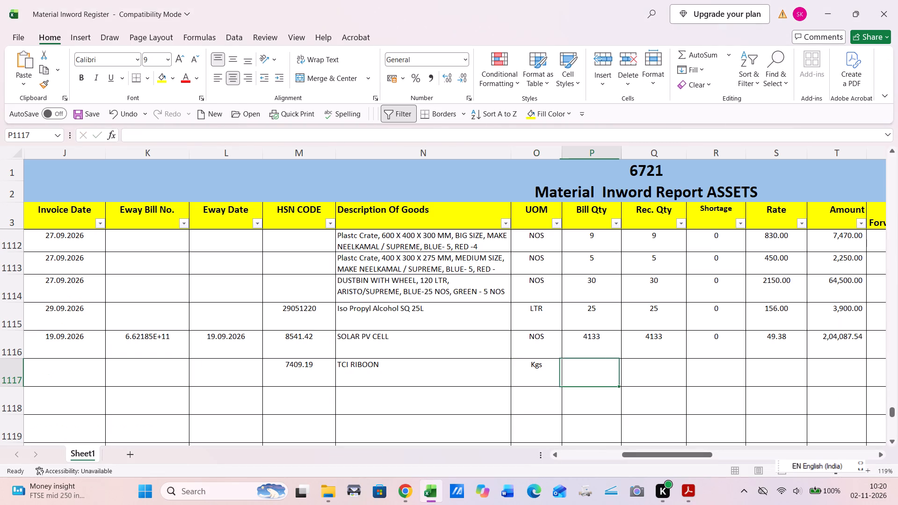
{"action": "type", "text": "13"}
{"action": "key", "text": "Tab"}
{"action": "type", "text": "13"}
{"action": "key", "text": "Tab"}
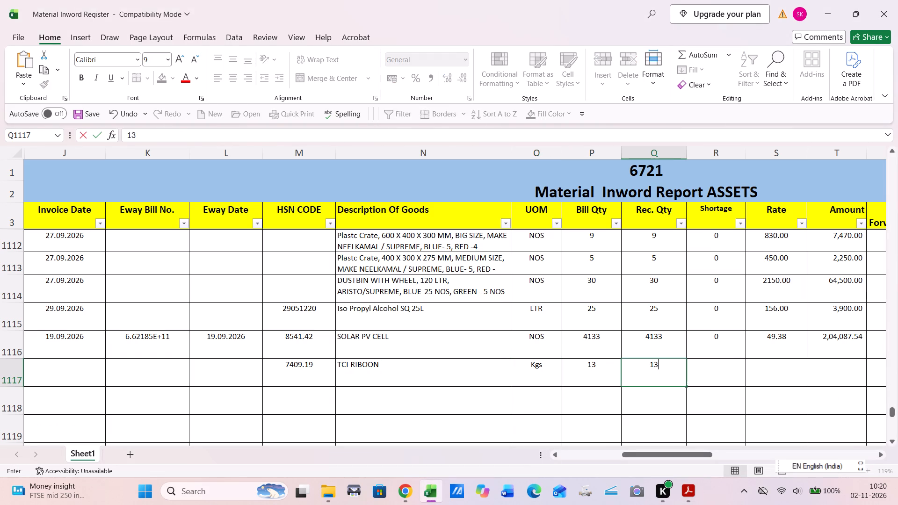
{"action": "key", "text": "Tab"}
Look up the TCI RIBOON price in the invoice and enter 1934.82 as the Rate in row 1117.
{"action": "key", "text": "alt+Tab"}
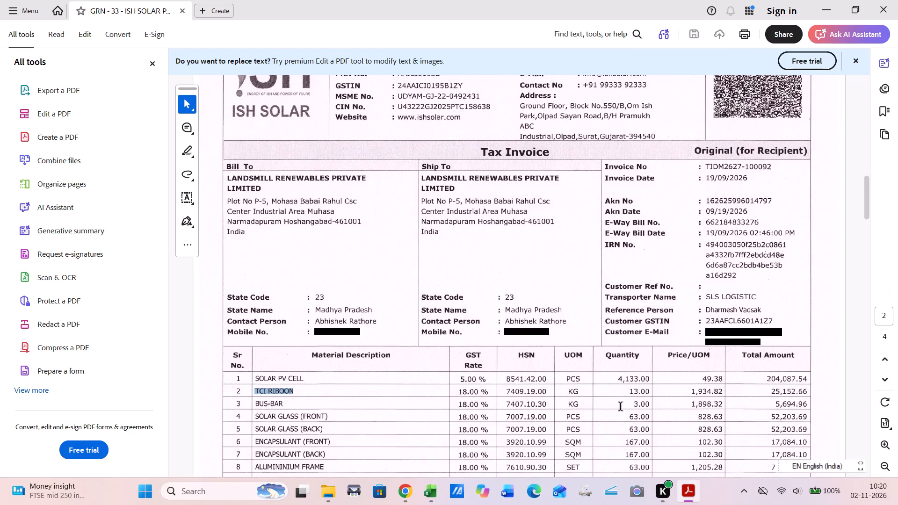
{"action": "key", "text": "alt+Tab"}
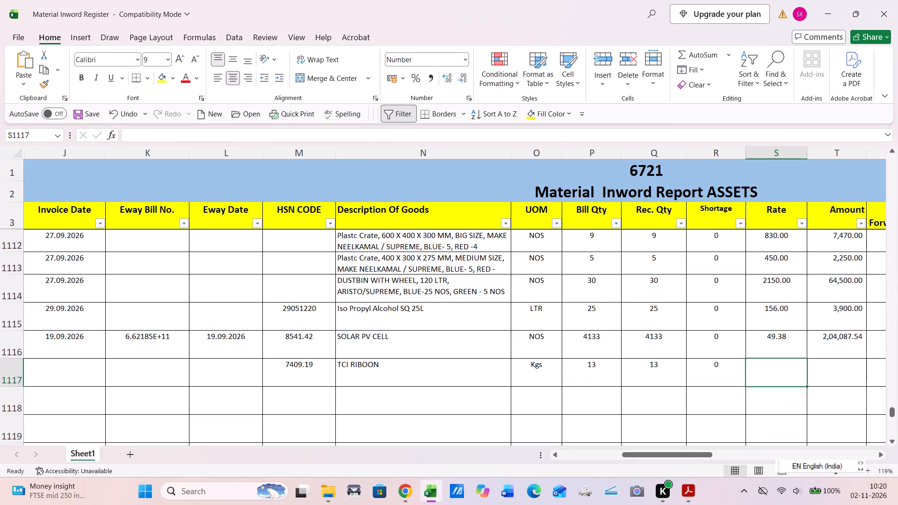
{"action": "type", "text": "1934.82"}
{"action": "key", "text": "Return"}
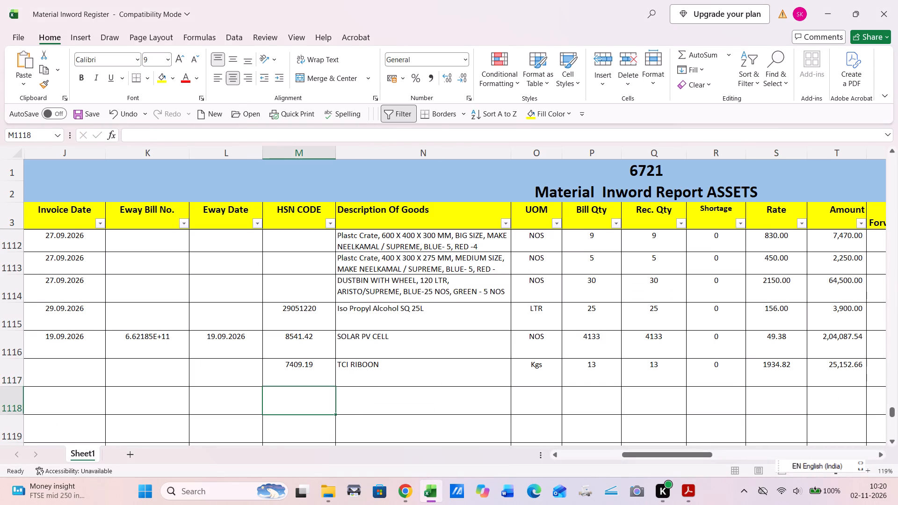
Check the invoice's item lines, and examine the tax and Total Amount cells of the TCI RIBOON entry in row 1117.
{"action": "key", "text": "alt+Tab"}
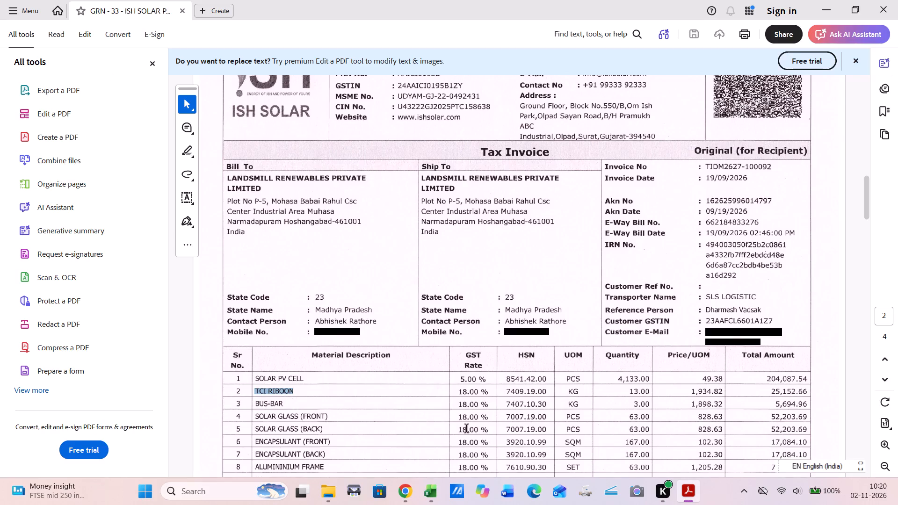
{"action": "key", "text": "alt+Tab"}
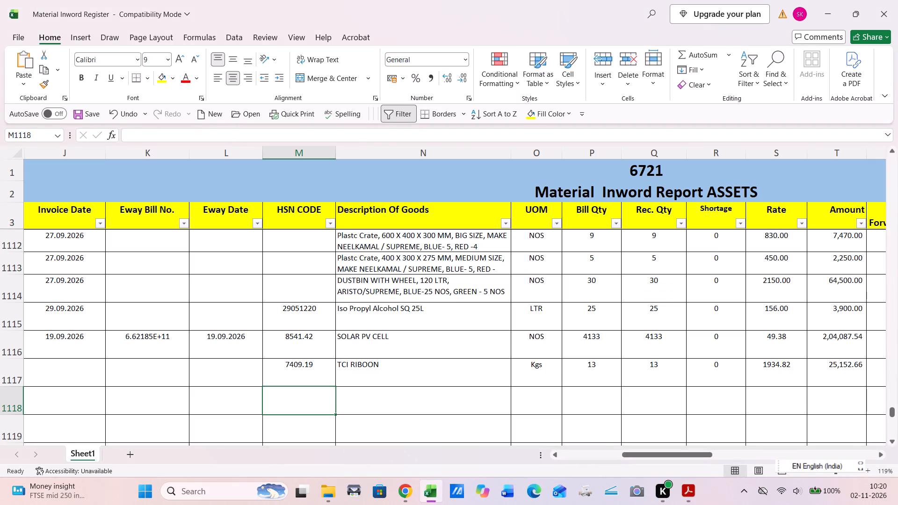
{"action": "left_click", "coordinate": [608, 370]}
{"action": "key", "text": "Right"}
{"action": "key", "text": "Right"}
{"action": "key", "text": "Right"}
{"action": "key", "text": "Right"}
{"action": "key", "text": "Right"}
{"action": "key", "text": "Right"}
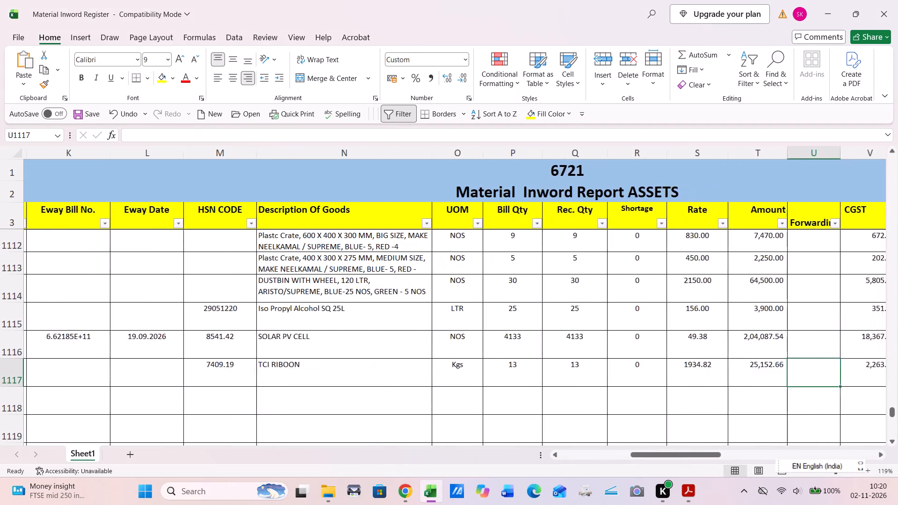
{"action": "key", "text": "Right"}
{"action": "key", "text": "Right"}
{"action": "key", "text": "Right"}
{"action": "key", "text": "Right"}
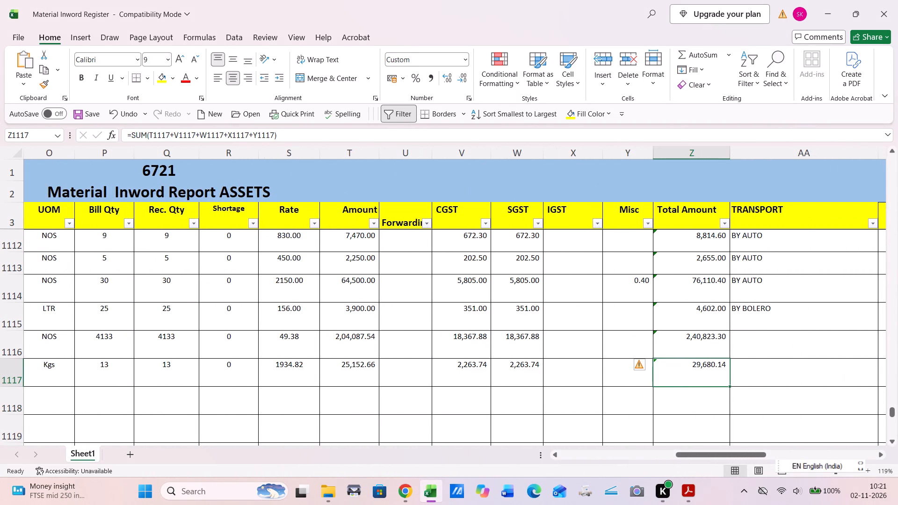
Try to clear the CGST and SGST formulas for SOLAR PV CELL and TCI RIBOON in rows 1116 and 1117.
{"action": "left_click_drag", "start_coordinate": [475, 370], "coordinate": [488, 370]}
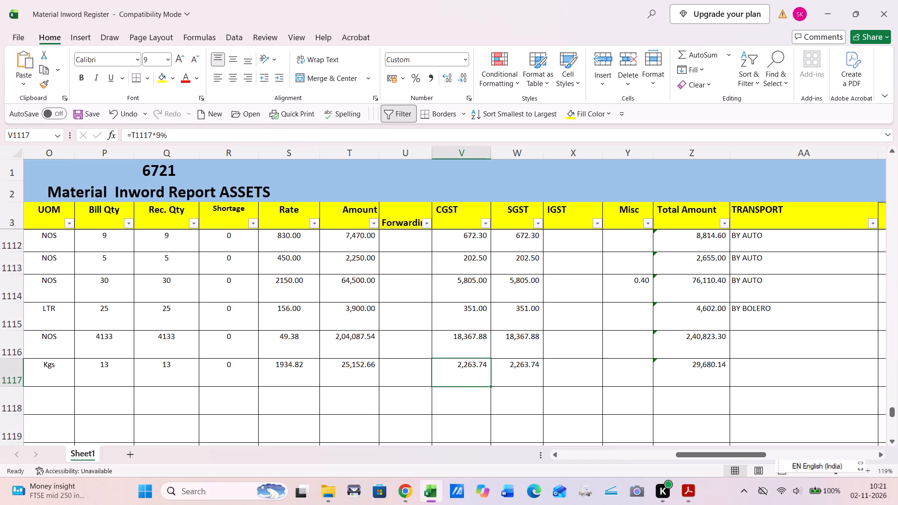
{"action": "left_click_drag", "start_coordinate": [471, 338], "coordinate": [494, 361]}
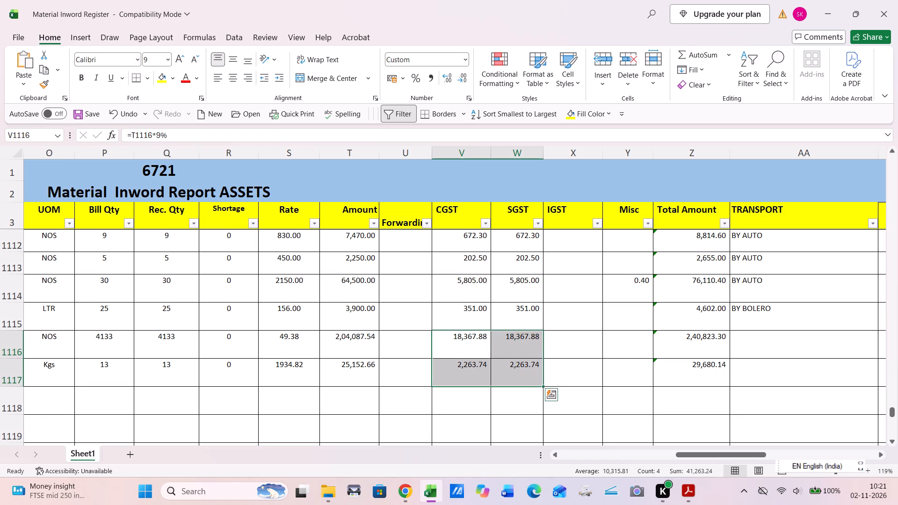
{"action": "key", "text": "asterisk"}
{"action": "key", "text": "Delete"}
{"action": "key", "text": "Right"}
{"action": "key", "text": "Right"}
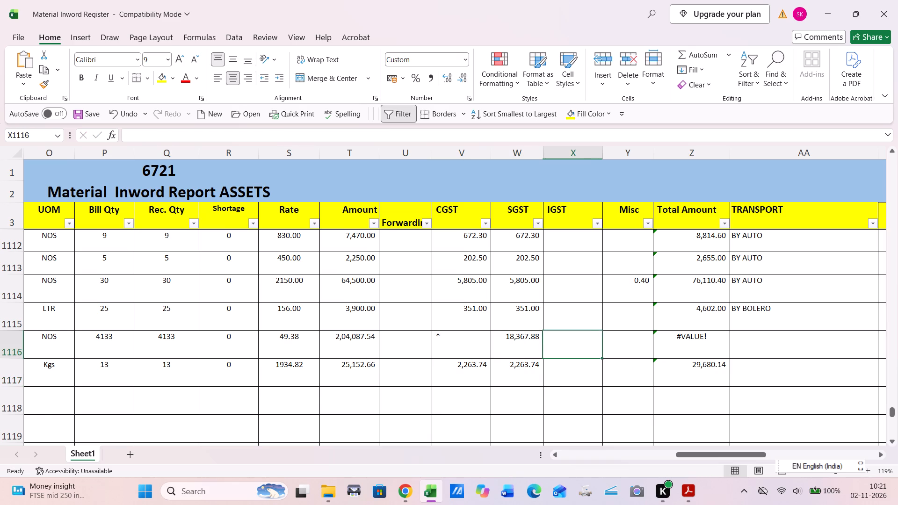
Find an earlier register entry charged with IGST and copy the 18% IGST formula from row 984.
{"action": "key", "text": "Up"}
{"action": "key", "text": "Up"}
{"action": "key", "text": "Up"}
{"action": "key", "text": "Up"}
{"action": "key", "text": "Up"}
{"action": "key", "text": "Up"}
{"action": "key", "text": "Up"}
{"action": "key", "text": "Up"}
{"action": "key", "text": "Up"}
{"action": "key", "text": "Up"}
{"action": "key", "text": "Up"}
{"action": "key", "text": "Up"}
{"action": "key", "text": "Up"}
{"action": "key", "text": "Up"}
{"action": "key", "text": "Up"}
{"action": "key", "text": "Up"}
{"action": "key", "text": "Up"}
{"action": "key", "text": "Up"}
{"action": "key", "text": "Up"}
{"action": "key", "text": "Up"}
{"action": "key", "text": "Up"}
{"action": "key", "text": "Up"}
{"action": "key", "text": "Up"}
{"action": "key", "text": "Up"}
{"action": "key", "text": "Up"}
{"action": "key", "text": "Up"}
{"action": "key", "text": "Up"}
{"action": "key", "text": "Up"}
{"action": "key", "text": "Up"}
{"action": "key", "text": "Up"}
{"action": "key", "text": "Up"}
{"action": "key", "text": "Up"}
{"action": "key", "text": "Up"}
{"action": "key", "text": "Up"}
{"action": "key", "text": "Up"}
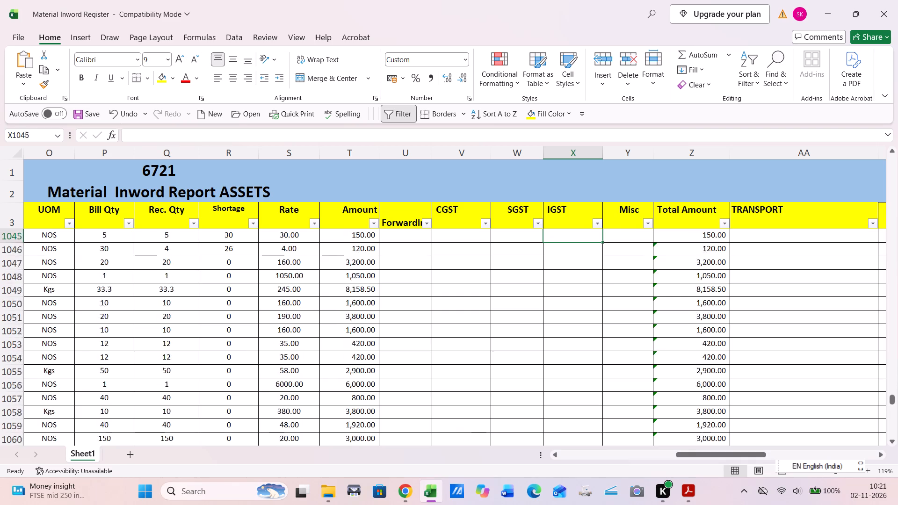
{"action": "key", "text": "Up"}
{"action": "key", "text": "Up"}
{"action": "key", "text": "Up"}
{"action": "key", "text": "Up"}
{"action": "key", "text": "Up"}
{"action": "key", "text": "Up"}
{"action": "key", "text": "Up"}
{"action": "key", "text": "Up"}
{"action": "key", "text": "Up"}
{"action": "key", "text": "Up"}
{"action": "key", "text": "Up"}
{"action": "key", "text": "Up"}
{"action": "key", "text": "Up"}
{"action": "key", "text": "Up"}
{"action": "key", "text": "Up"}
{"action": "key", "text": "Up"}
{"action": "key", "text": "Up"}
{"action": "key", "text": "Up"}
{"action": "key", "text": "Up"}
{"action": "key", "text": "Up"}
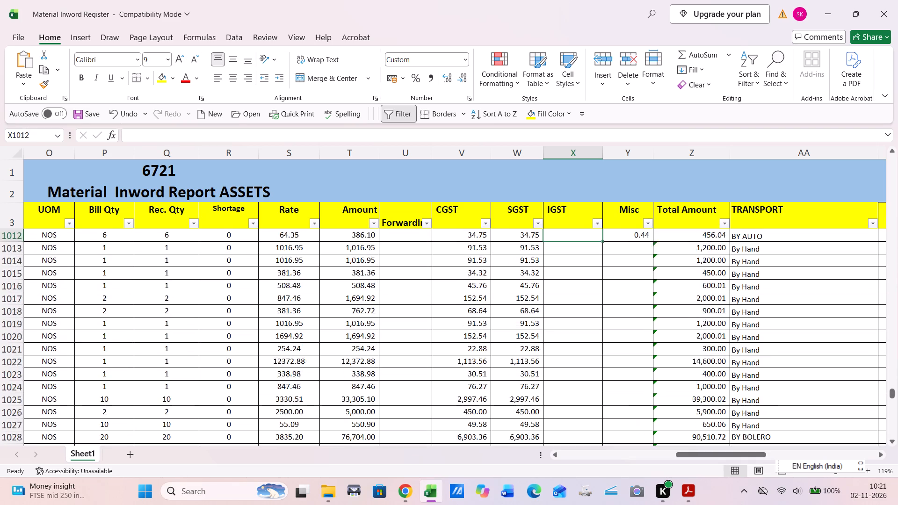
{"action": "key", "text": "ctrl+c"}
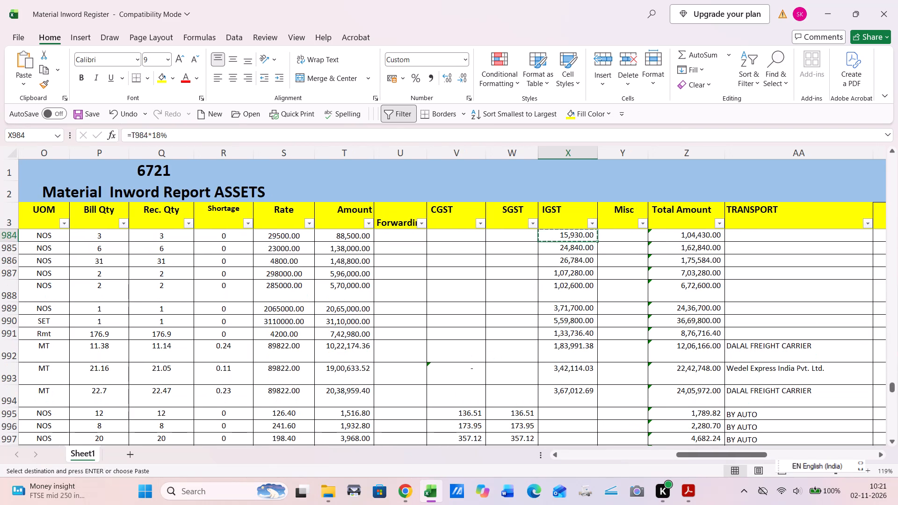
Paste the copied 18% IGST formula into the IGST cell of the SOLAR PV CELL entry in row 1116.
{"action": "key", "text": "Down"}
{"action": "key", "text": "Down"}
{"action": "key", "text": "Down"}
{"action": "key", "text": "Down"}
{"action": "key", "text": "Down"}
{"action": "key", "text": "Down"}
{"action": "key", "text": "Down"}
{"action": "key", "text": "Down"}
{"action": "key", "text": "Down"}
{"action": "key", "text": "Down"}
{"action": "key", "text": "Down"}
{"action": "key", "text": "Down"}
{"action": "key", "text": "Down"}
{"action": "key", "text": "Down"}
{"action": "key", "text": "Down"}
{"action": "key", "text": "Down"}
{"action": "key", "text": "Down"}
{"action": "key", "text": "Down"}
{"action": "key", "text": "Down"}
{"action": "key", "text": "Down"}
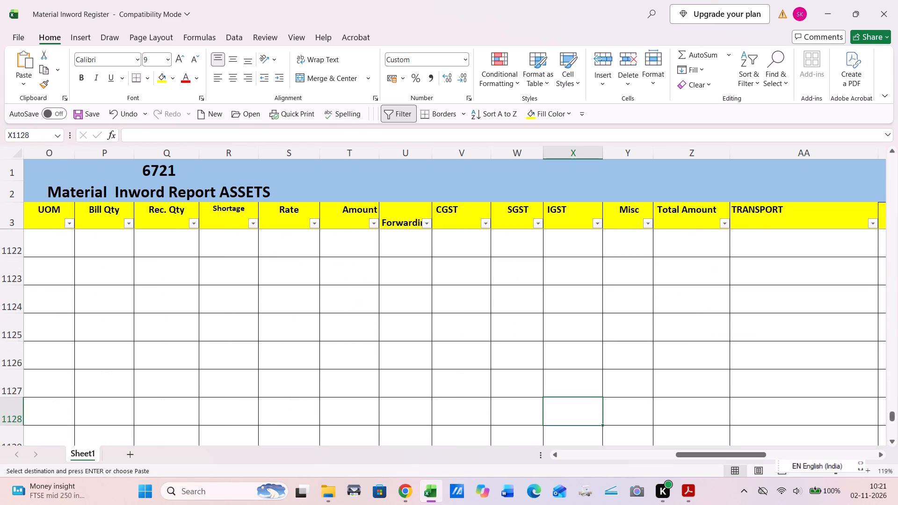
{"action": "key", "text": "Up"}
{"action": "key", "text": "Up"}
{"action": "key", "text": "Up"}
{"action": "key", "text": "Up"}
{"action": "key", "text": "Up"}
{"action": "key", "text": "Up"}
{"action": "key", "text": "Up"}
{"action": "key", "text": "Up"}
{"action": "key", "text": "Up"}
{"action": "key", "text": "Up"}
{"action": "key", "text": "Up"}
{"action": "key", "text": "Up"}
{"action": "key", "text": "Up"}
{"action": "key", "text": "Up"}
{"action": "key", "text": "Up"}
{"action": "key", "text": "Up"}
{"action": "key", "text": "Up"}
{"action": "key", "text": "Up"}
{"action": "key", "text": "Up"}
{"action": "key", "text": "Up"}
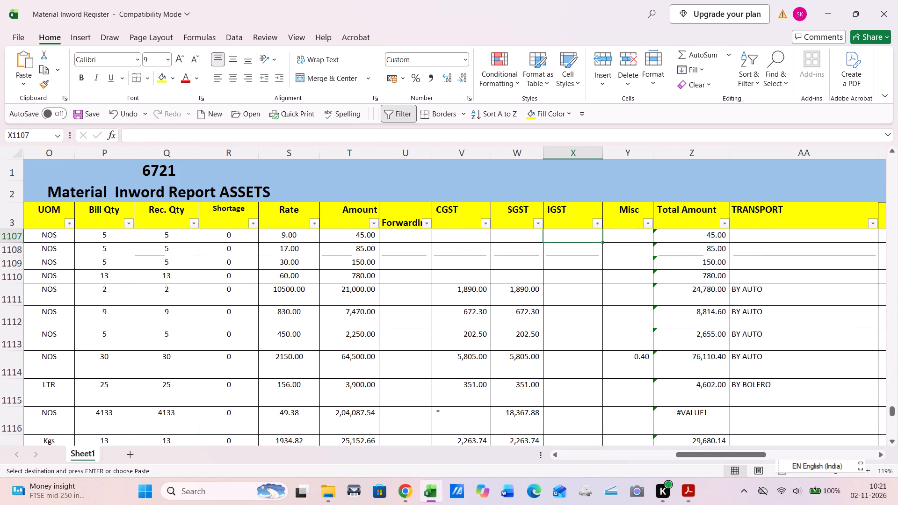
{"action": "key", "text": "Down"}
{"action": "key", "text": "Down"}
{"action": "key", "text": "Down"}
{"action": "key", "text": "Down"}
{"action": "key", "text": "Down"}
{"action": "key", "text": "Down"}
{"action": "key", "text": "Down"}
{"action": "key", "text": "Down"}
{"action": "key", "text": "Down"}
{"action": "key", "text": "Down"}
{"action": "key", "text": "Down"}
{"action": "key", "text": "Down"}
{"action": "key", "text": "Down"}
{"action": "key", "text": "Down"}
{"action": "key", "text": "Down"}
{"action": "key", "text": "Down"}
{"action": "key", "text": "Down"}
{"action": "key", "text": "Down"}
{"action": "key", "text": "Up"}
{"action": "key", "text": "Up"}
{"action": "key", "text": "Up"}
{"action": "key", "text": "Up"}
{"action": "key", "text": "Up"}
{"action": "key", "text": "Up"}
{"action": "key", "text": "Up"}
{"action": "key", "text": "Up"}
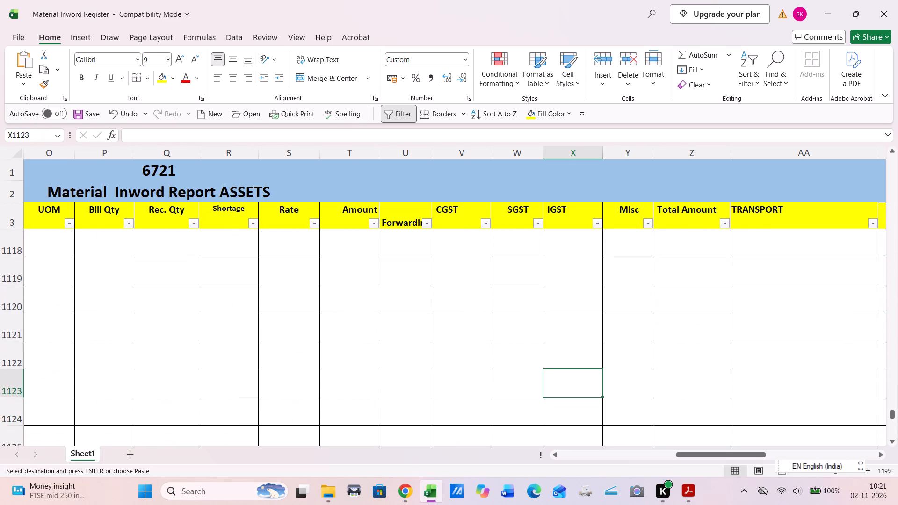
{"action": "key", "text": "Up"}
{"action": "key", "text": "Up"}
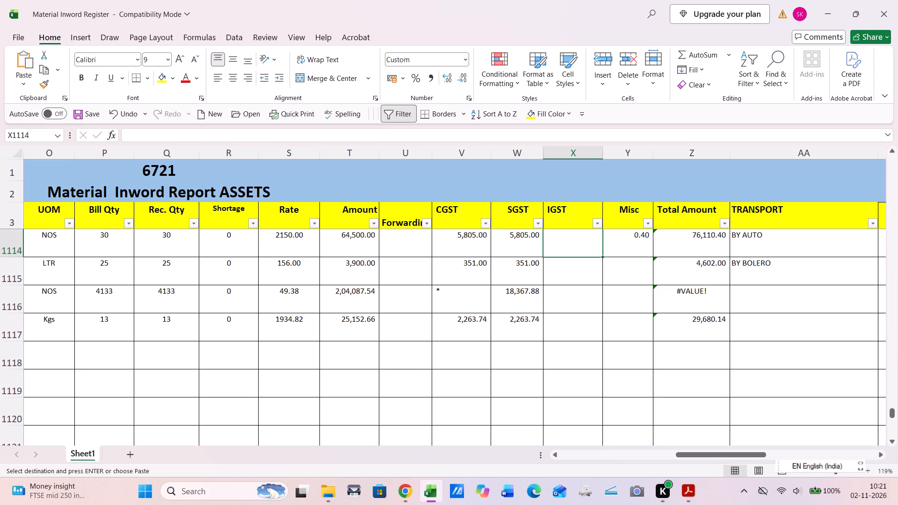
{"action": "key", "text": "Left"}
{"action": "key", "text": "Left"}
{"action": "key", "text": "Left"}
{"action": "key", "text": "Left"}
{"action": "key", "text": "Left"}
{"action": "key", "text": "Left"}
{"action": "key", "text": "Left"}
{"action": "key", "text": "Left"}
{"action": "key", "text": "Left"}
{"action": "key", "text": "Left"}
{"action": "key", "text": "Left"}
{"action": "key", "text": "Left"}
{"action": "key", "text": "Left"}
{"action": "key", "text": "Left"}
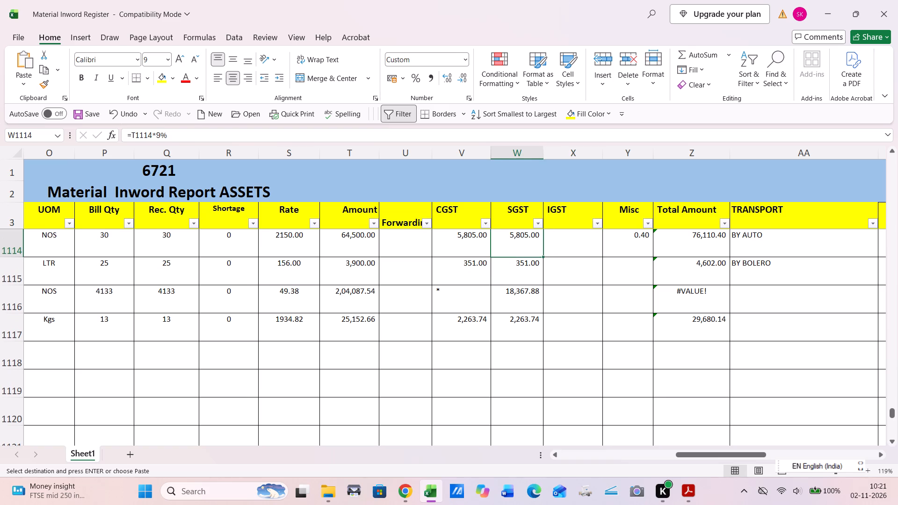
{"action": "key", "text": "Down"}
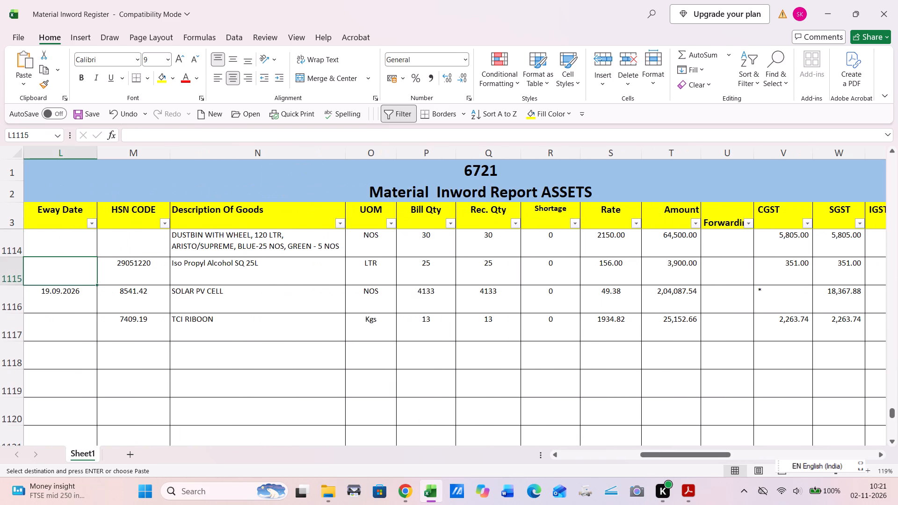
{"action": "key", "text": "Down"}
{"action": "key", "text": "Right"}
{"action": "key", "text": "Right"}
{"action": "key", "text": "Right"}
{"action": "key", "text": "Right"}
{"action": "key", "text": "Right"}
{"action": "key", "text": "Right"}
{"action": "key", "text": "Right"}
{"action": "key", "text": "Right"}
{"action": "key", "text": "Right"}
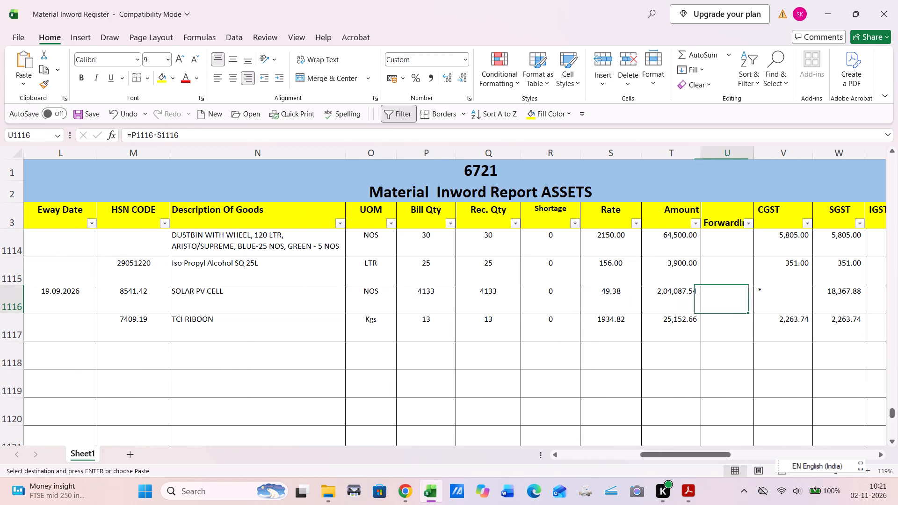
{"action": "key", "text": "Right"}
{"action": "key", "text": "Right"}
{"action": "key", "text": "Right"}
{"action": "key", "text": "Right"}
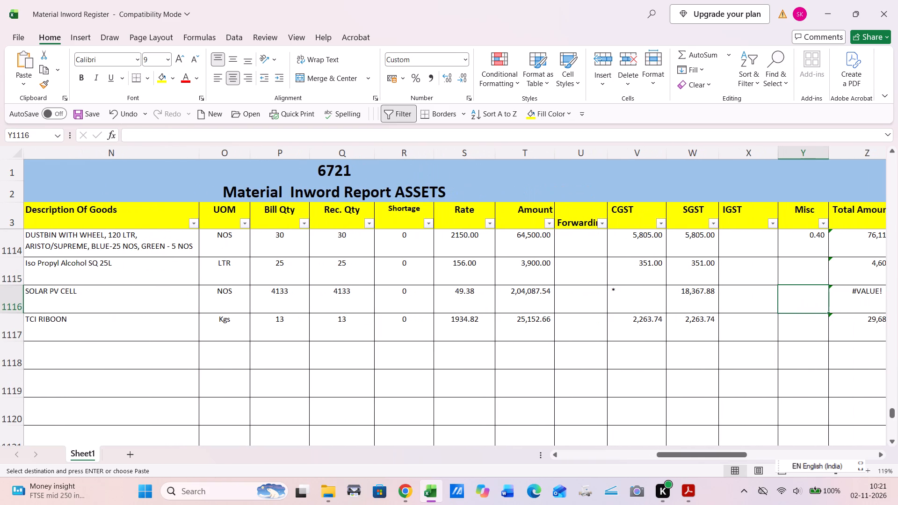
{"action": "key", "text": "Left"}
{"action": "key", "text": "ctrl+v"}
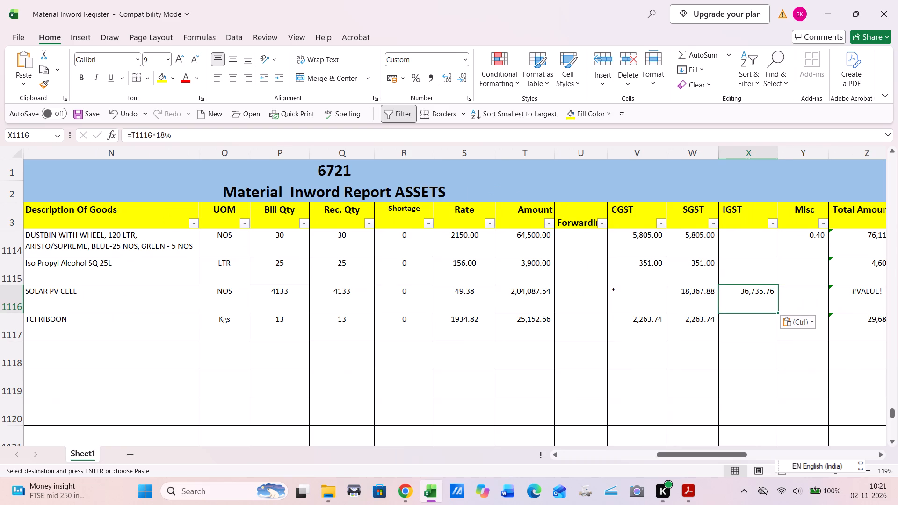
Clear the CGST and SGST cells of the SOLAR PV CELL and TCI RIBOON entries in rows 1116 and 1117.
{"action": "left_click_drag", "start_coordinate": [634, 308], "coordinate": [665, 324]}
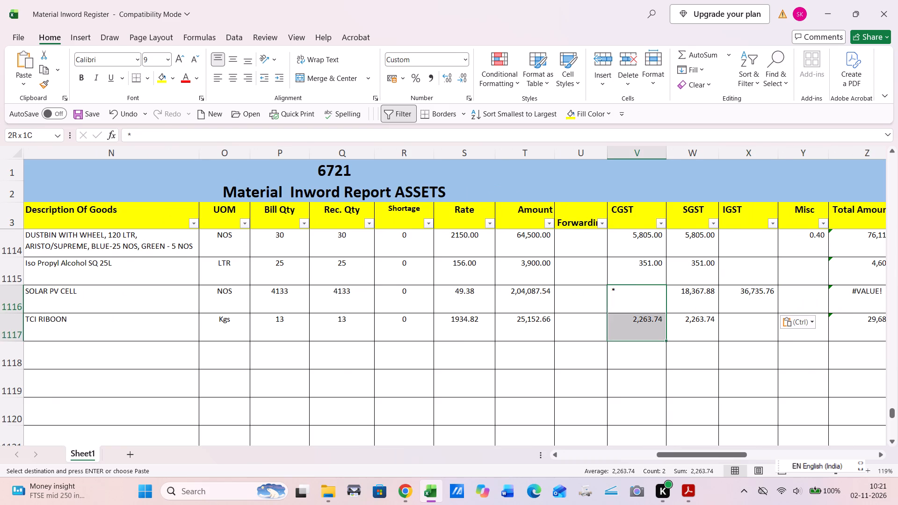
{"action": "left_click_drag", "start_coordinate": [665, 324], "coordinate": [671, 326]}
{"action": "key", "text": "Delete"}
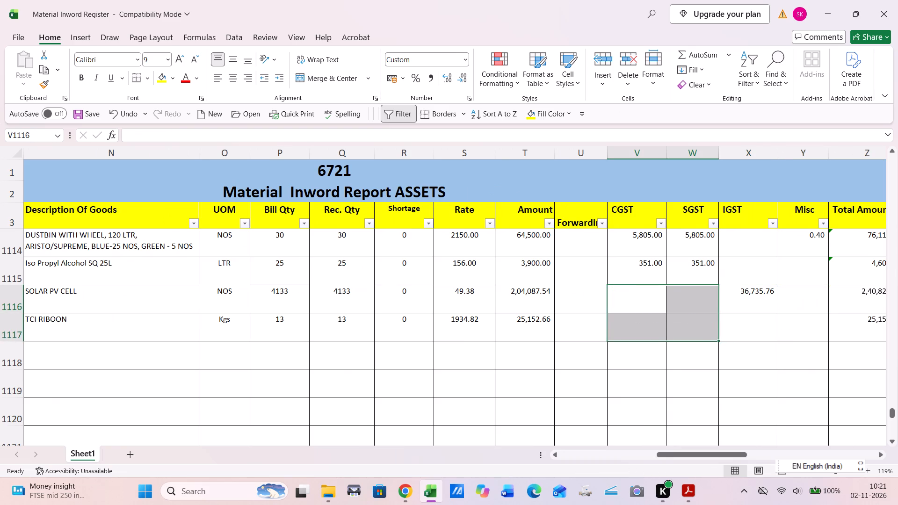
Copy the 18% IGST formula from the SOLAR PV CELL entry to the TCI RIBOON entry in row 1117.
{"action": "left_click", "coordinate": [751, 294]}
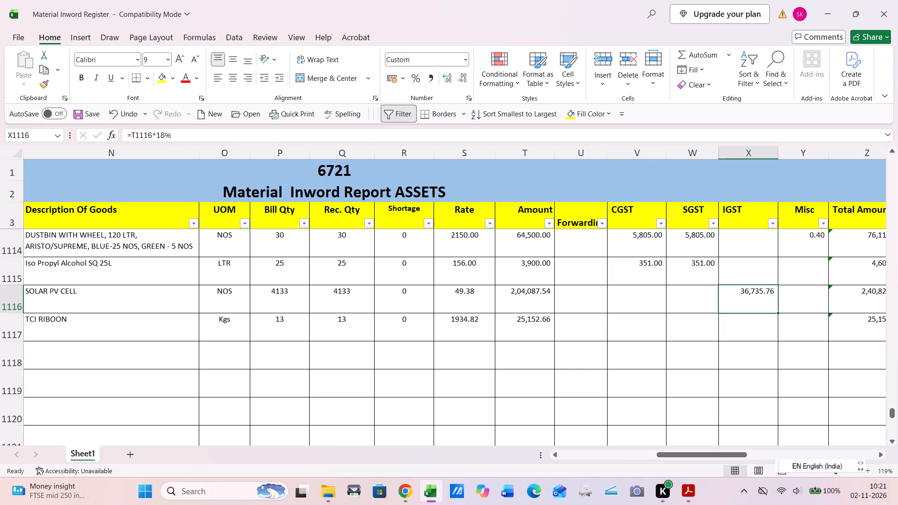
{"action": "left_click", "coordinate": [163, 134]}
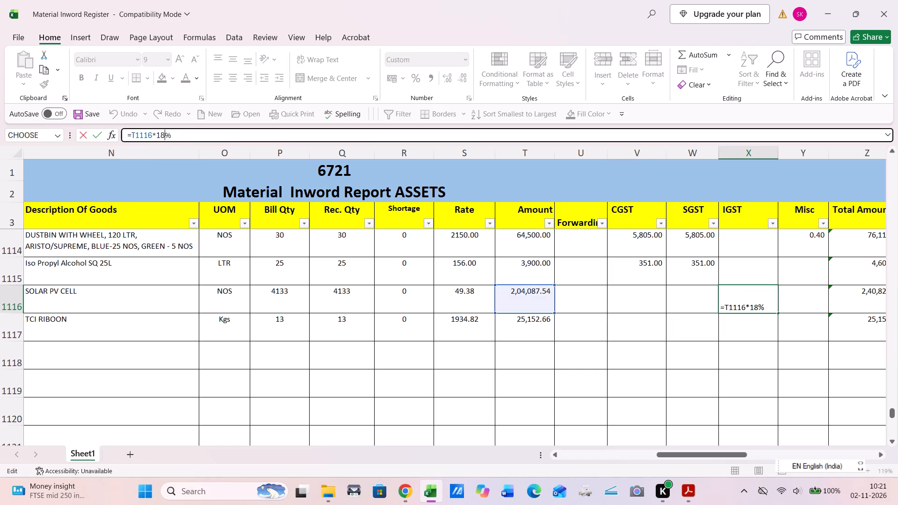
{"action": "key", "text": "Down"}
{"action": "key", "text": "Return"}
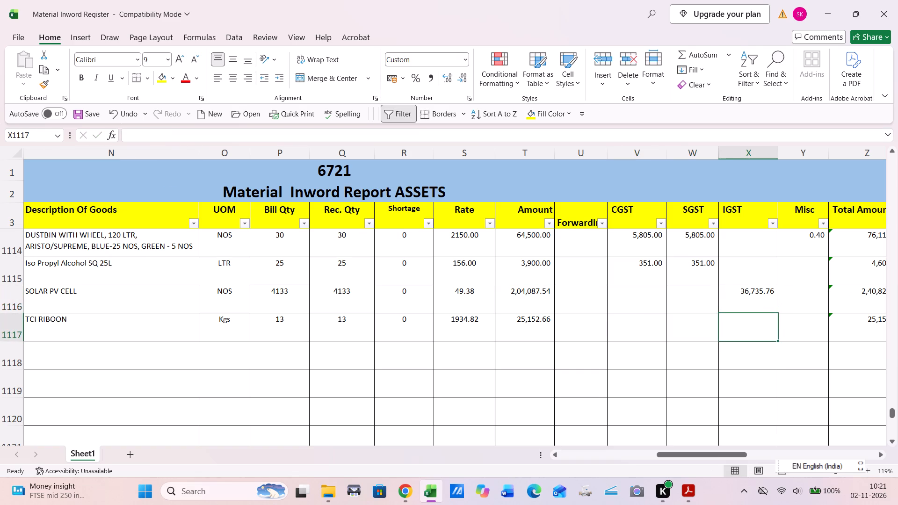
{"action": "key", "text": "Up"}
{"action": "key", "text": "ctrl+c"}
{"action": "key", "text": "Down"}
{"action": "key", "text": "ctrl+v"}
Change the IGST formula of SOLAR PV CELL in row 1116 to 5% and check the GST rates against the invoice.
{"action": "key", "text": "Up"}
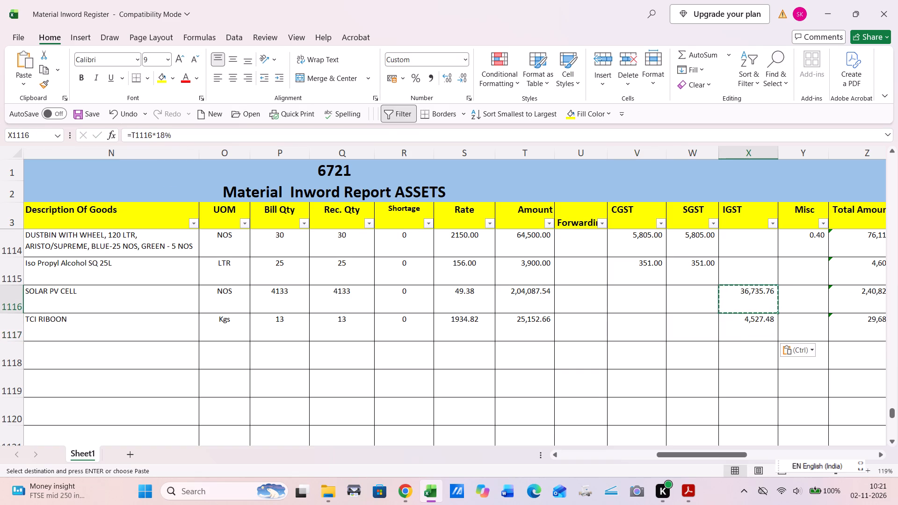
{"action": "key", "text": "F2"}
{"action": "key", "text": "Left"}
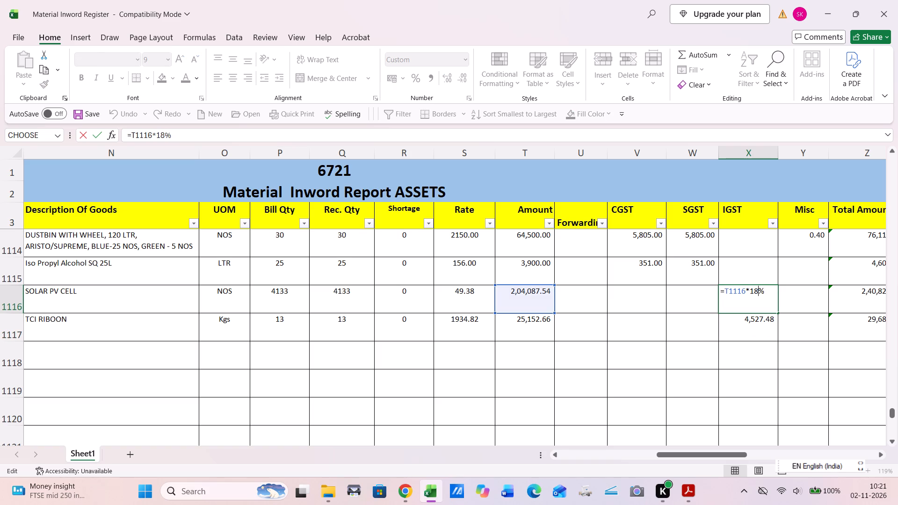
{"action": "key", "text": "BackSpace"}
{"action": "key", "text": "BackSpace"}
{"action": "key", "text": "5"}
{"action": "key", "text": "Return"}
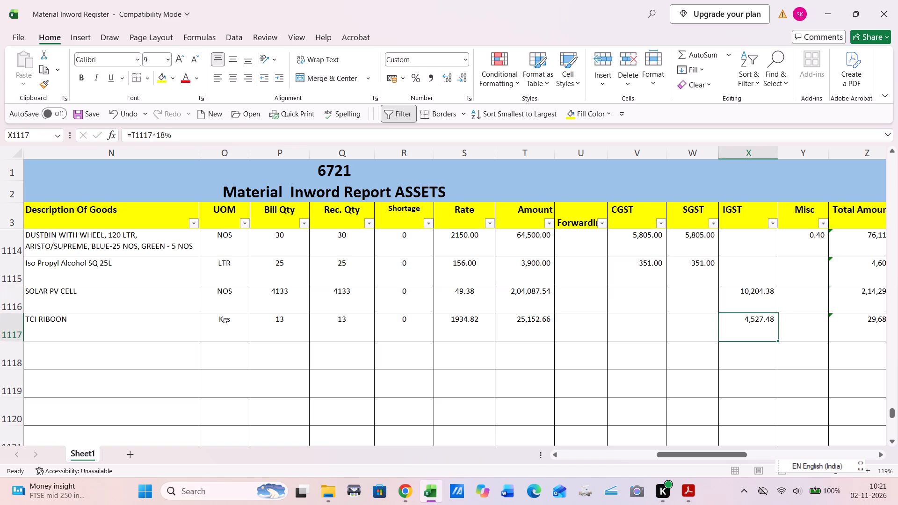
{"action": "key", "text": "alt+Tab"}
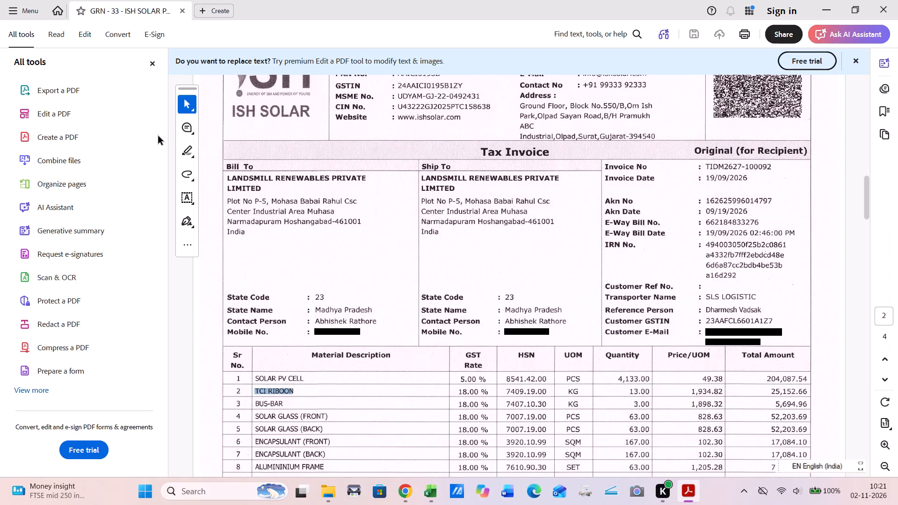
{"action": "key", "text": "alt+Tab"}
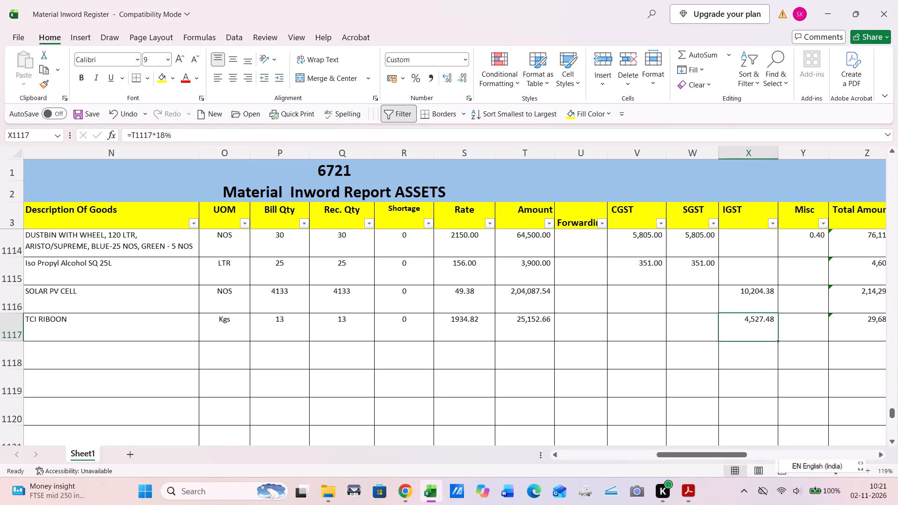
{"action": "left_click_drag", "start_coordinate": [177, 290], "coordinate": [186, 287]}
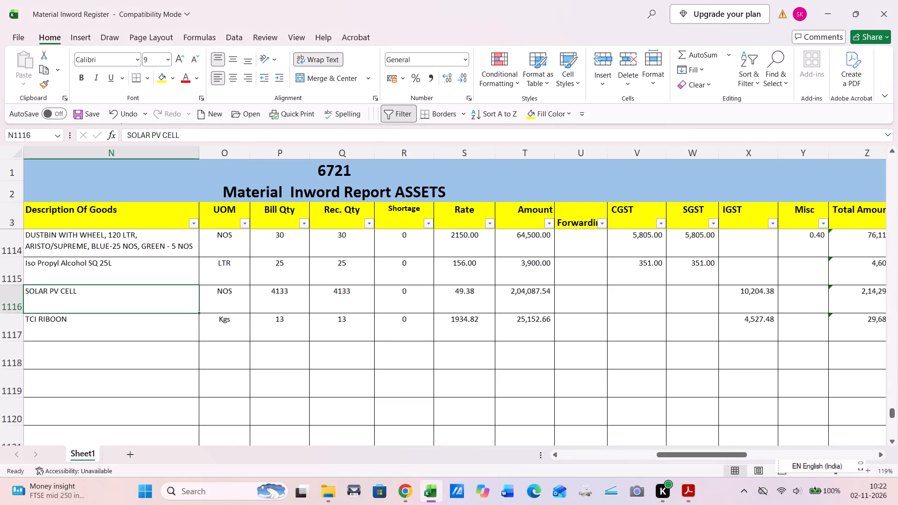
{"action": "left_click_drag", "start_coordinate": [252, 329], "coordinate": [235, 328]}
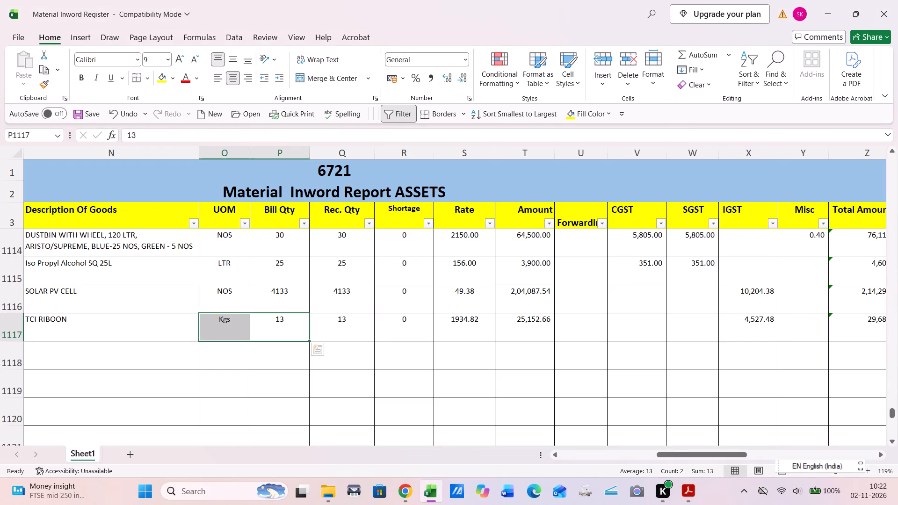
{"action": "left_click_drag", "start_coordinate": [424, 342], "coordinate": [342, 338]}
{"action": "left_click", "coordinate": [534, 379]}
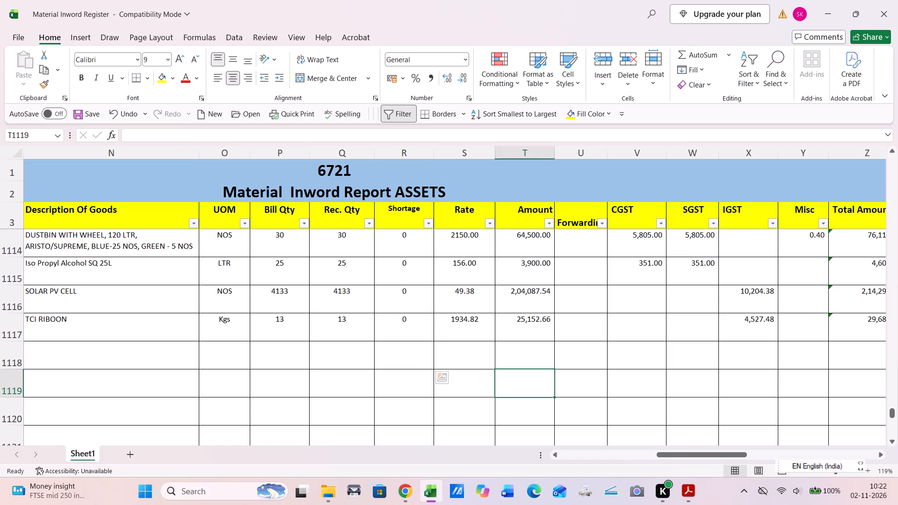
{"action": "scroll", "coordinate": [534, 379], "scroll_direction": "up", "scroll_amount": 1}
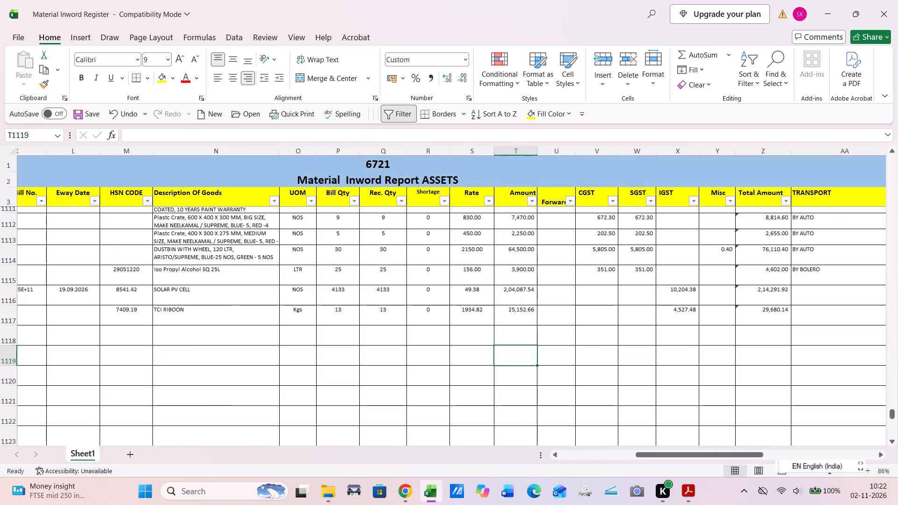
Copy the third item description, BUS-BAR, from the invoice PDF into Description Of Goods in row 1118 of the register.
{"action": "left_click", "coordinate": [255, 328]}
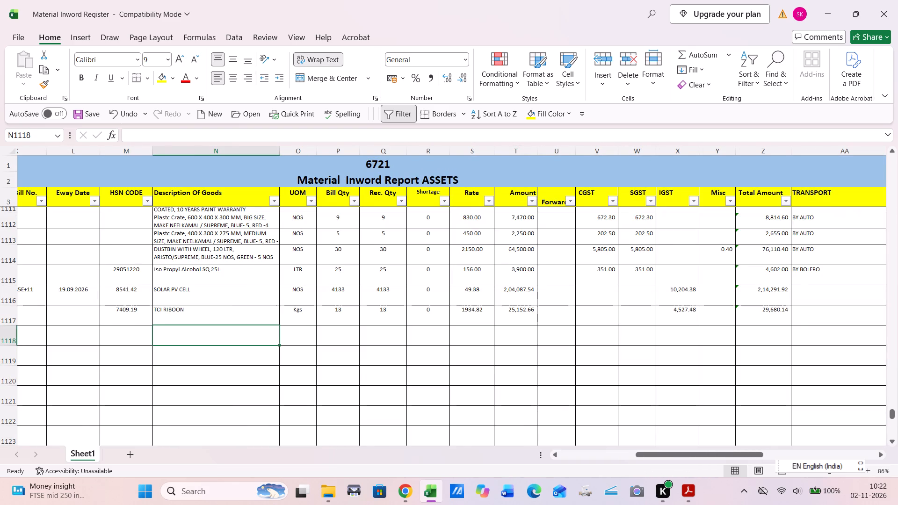
{"action": "left_click", "coordinate": [93, 379]}
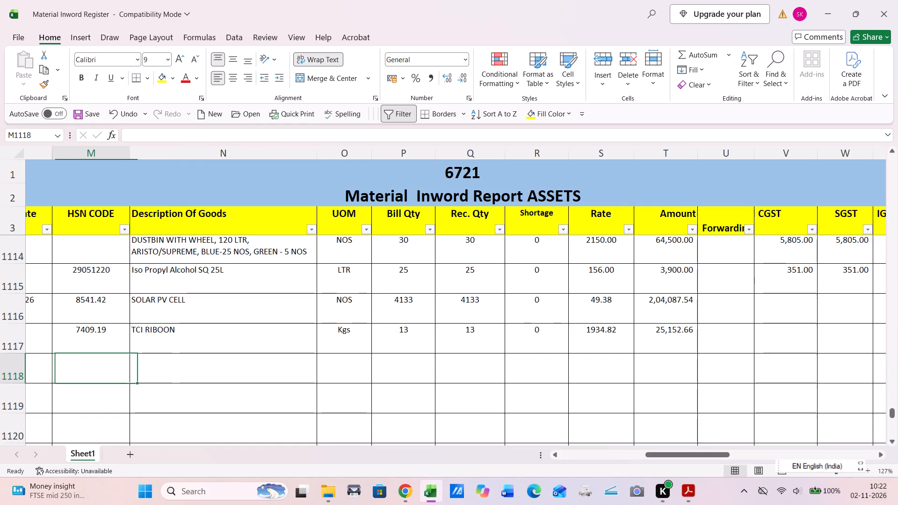
{"action": "key", "text": "alt+Tab"}
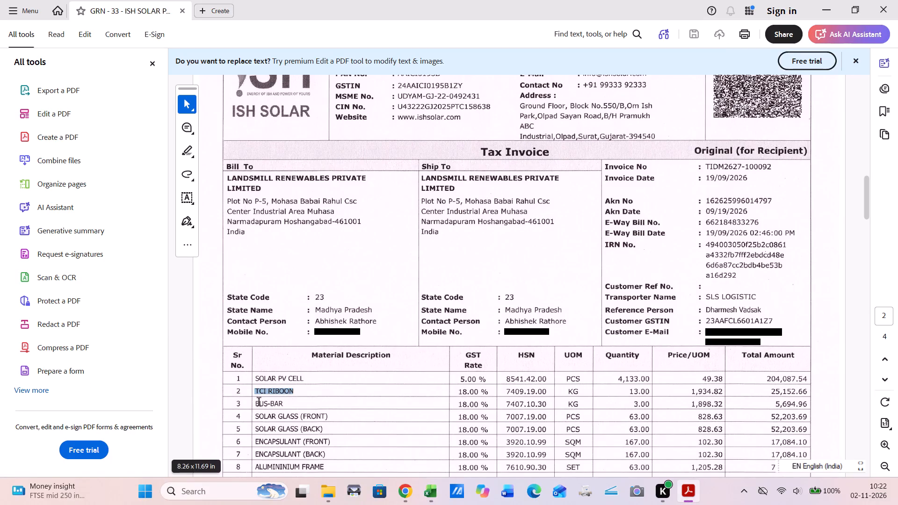
{"action": "left_click_drag", "start_coordinate": [256, 406], "coordinate": [284, 406]}
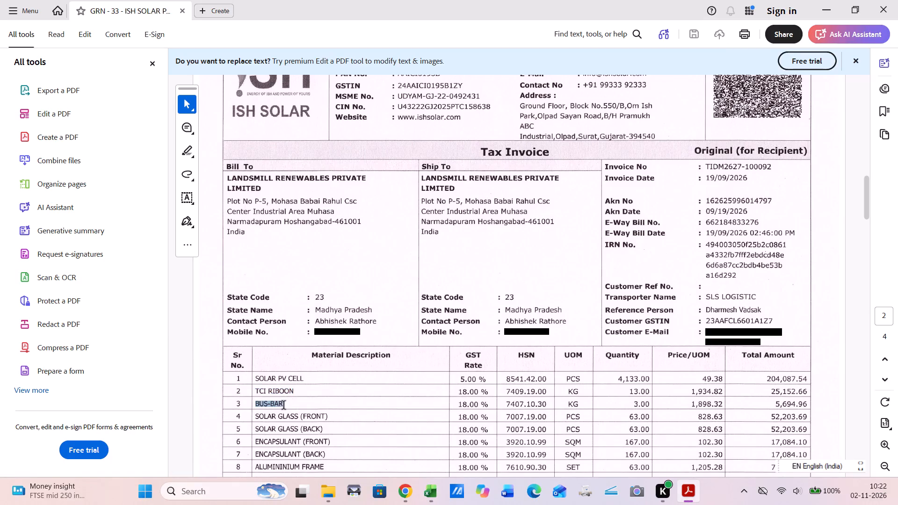
{"action": "left_click_drag", "start_coordinate": [284, 406], "coordinate": [285, 406]}
{"action": "key", "text": "ctrl+c"}
{"action": "key", "text": "alt+Tab"}
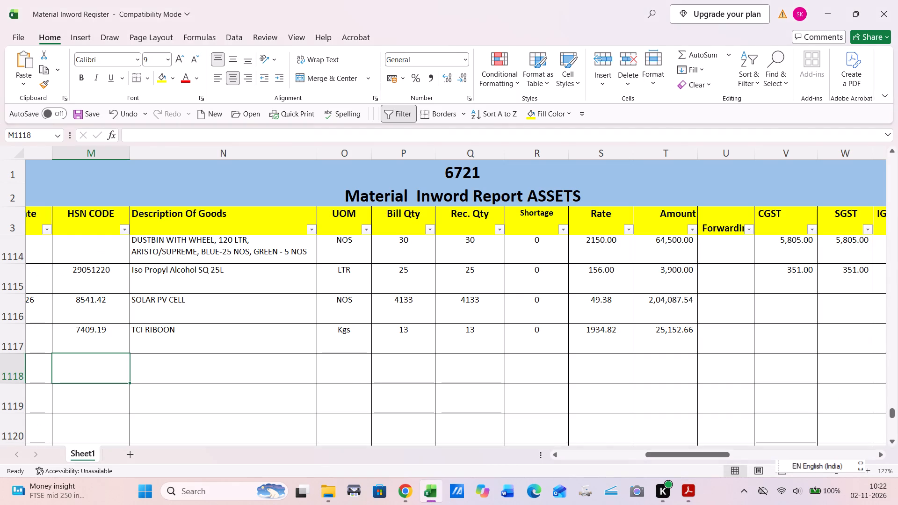
{"action": "double_click", "coordinate": [191, 377]}
{"action": "key", "text": "ctrl+v"}
Look up the BUS-BAR HSN in the invoice and enter 7407.10.30 as the HSN CODE in row 1118.
{"action": "key", "text": "alt+Tab"}
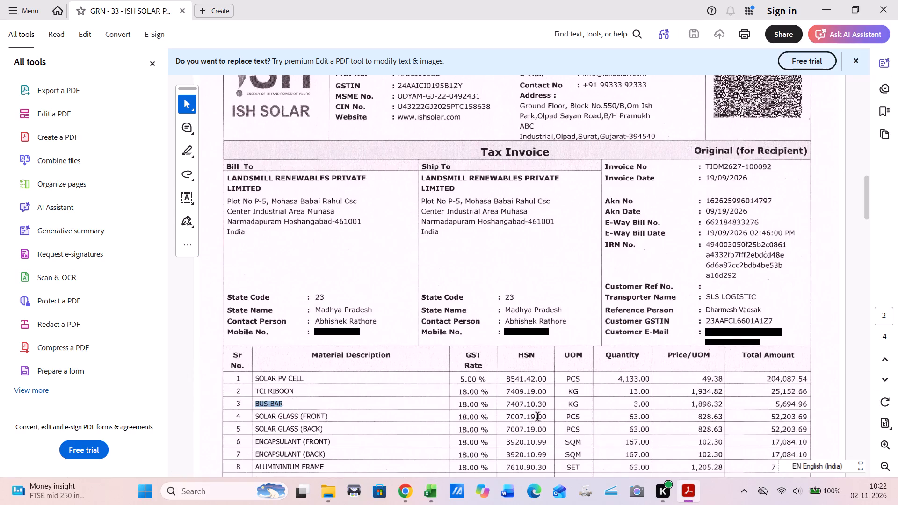
{"action": "key", "text": "alt+Tab"}
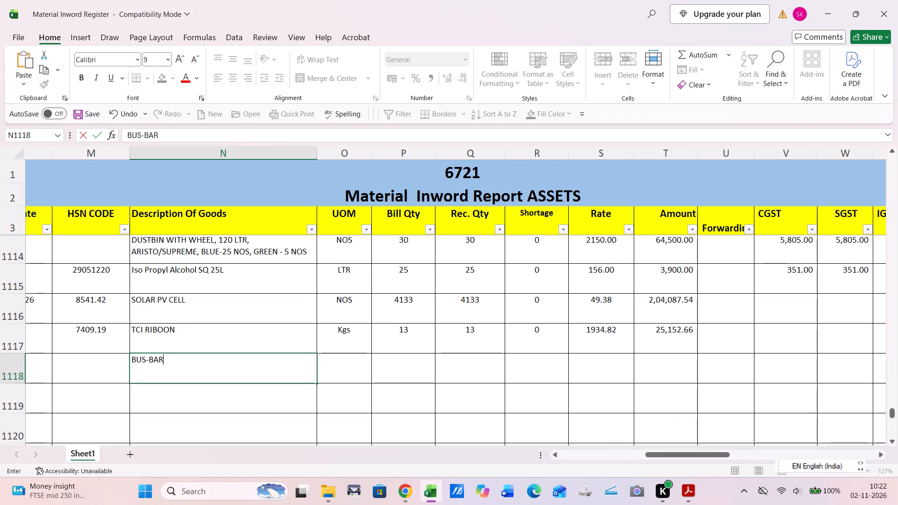
{"action": "left_click", "coordinate": [107, 361]}
{"action": "type", "text": "7407."}
{"action": "key", "text": "alt+Tab"}
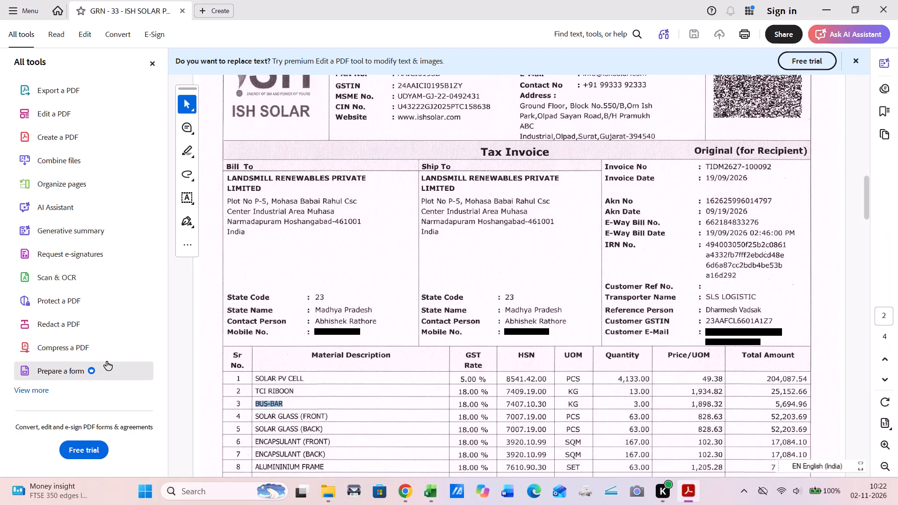
{"action": "key", "text": "alt+Tab"}
{"action": "key", "text": "alt+Tab"}
{"action": "key", "text": "alt+Tab"}
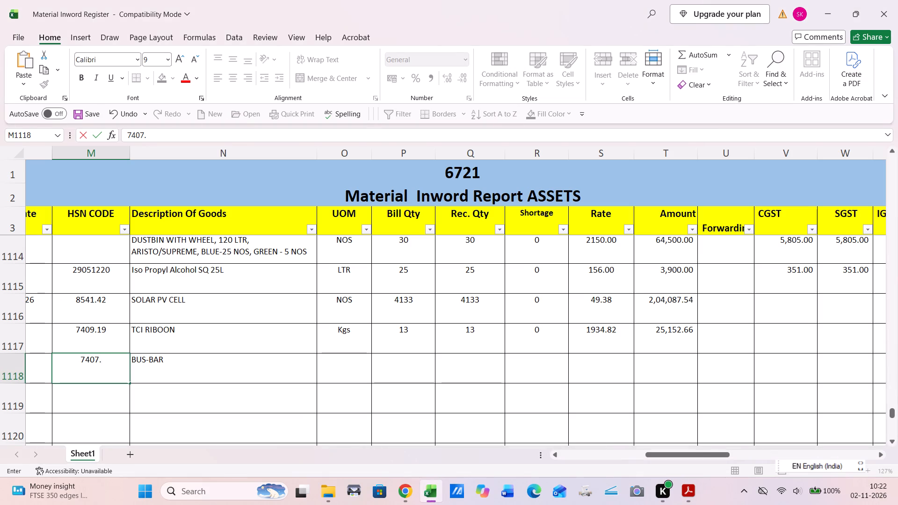
{"action": "type", "text": "10.30"}
{"action": "key", "text": "Return"}
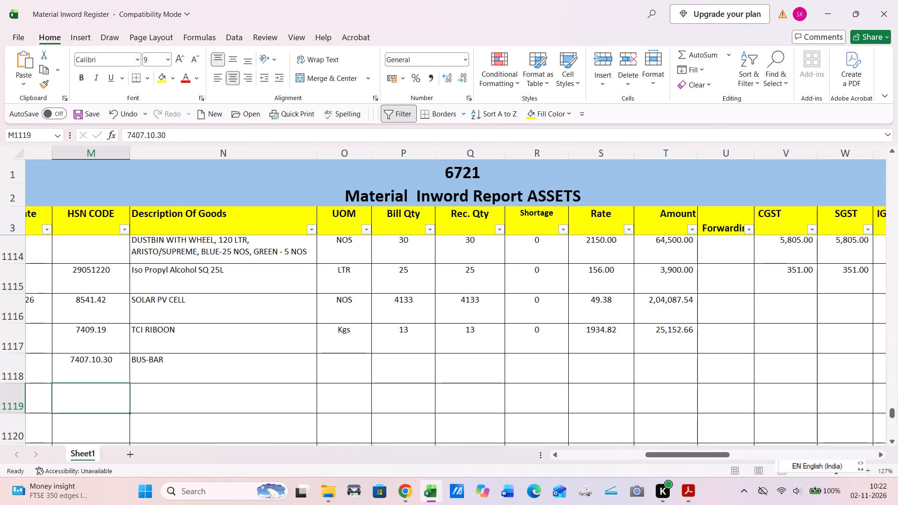
Complete the HSN codes with the final .00: 7409.19.00 for TCI RIBOON and 8541.42.00 for SOLAR PV CELL.
{"action": "double_click", "coordinate": [118, 335]}
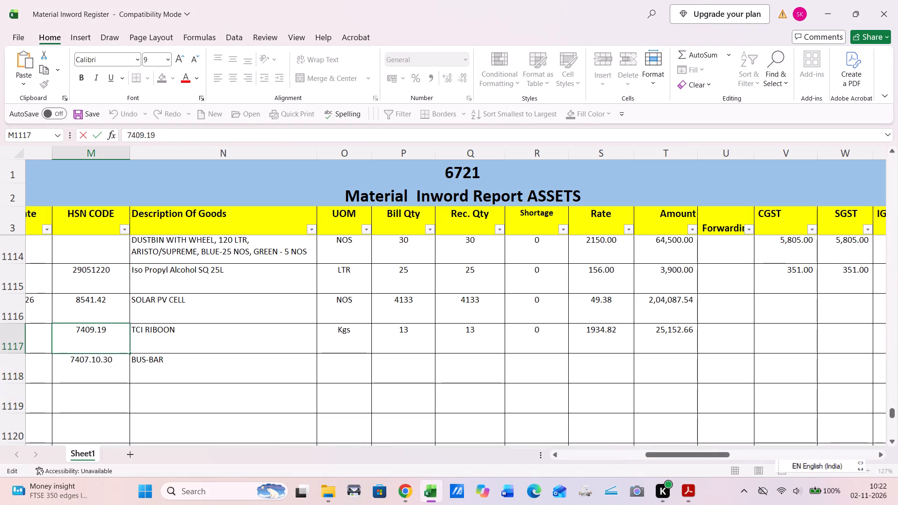
{"action": "type", "text": ".00"}
{"action": "key", "text": "Return"}
{"action": "key", "text": "alt+Tab"}
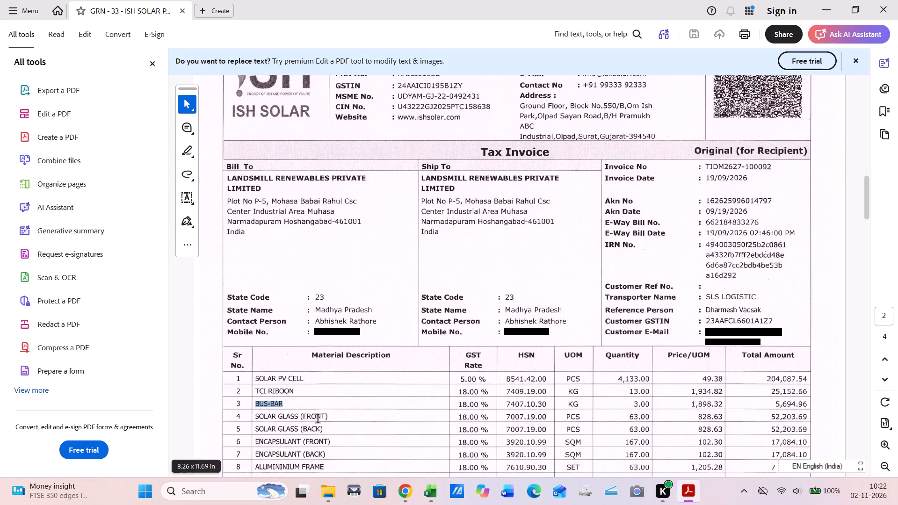
{"action": "key", "text": "alt+Tab"}
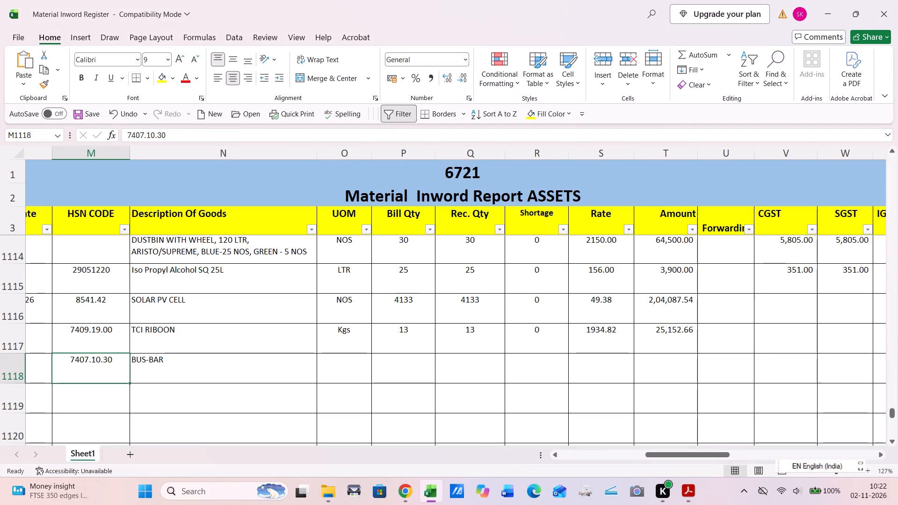
{"action": "double_click", "coordinate": [113, 304]}
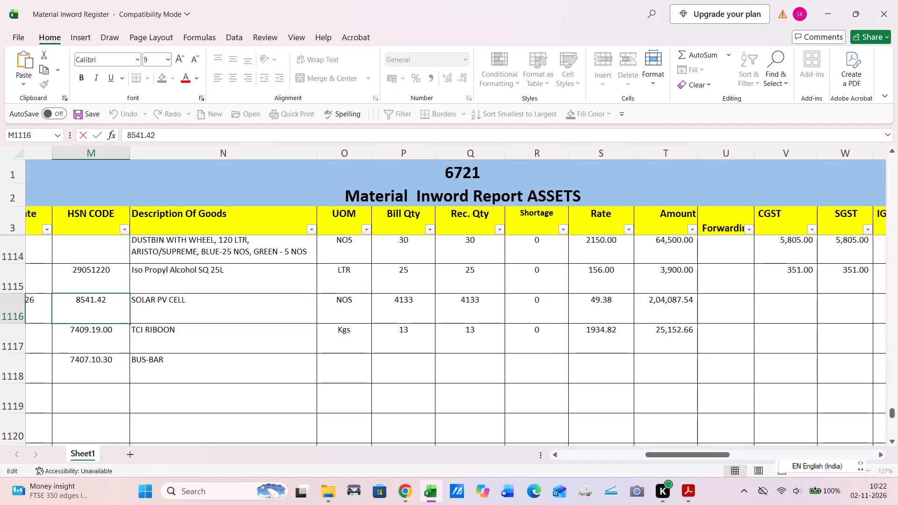
{"action": "type", "text": ".00"}
{"action": "key", "text": "Return"}
{"action": "key", "text": "Down"}
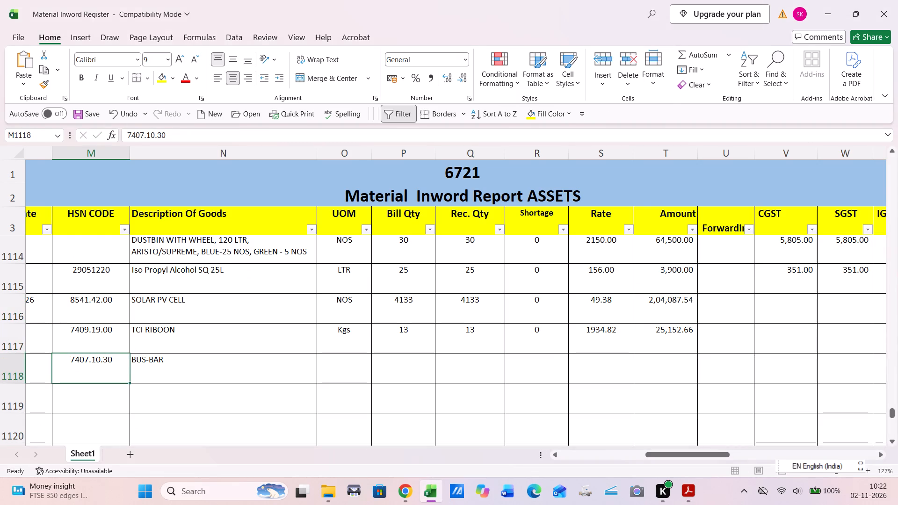
Fill in BUS-BAR in row 1118 from the invoice: UOM Kgs, Bill Qty 3, Rec. Qty 3 and Rate 1898.32.
{"action": "key", "text": "Right"}
{"action": "key", "text": "Right"}
{"action": "key", "text": "alt+Tab"}
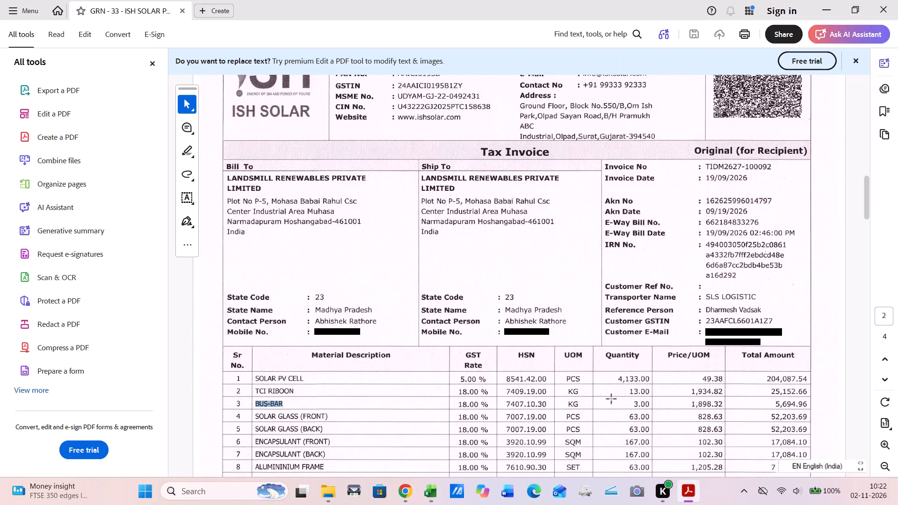
{"action": "key", "text": "alt+Tab"}
{"action": "key", "text": "k"}
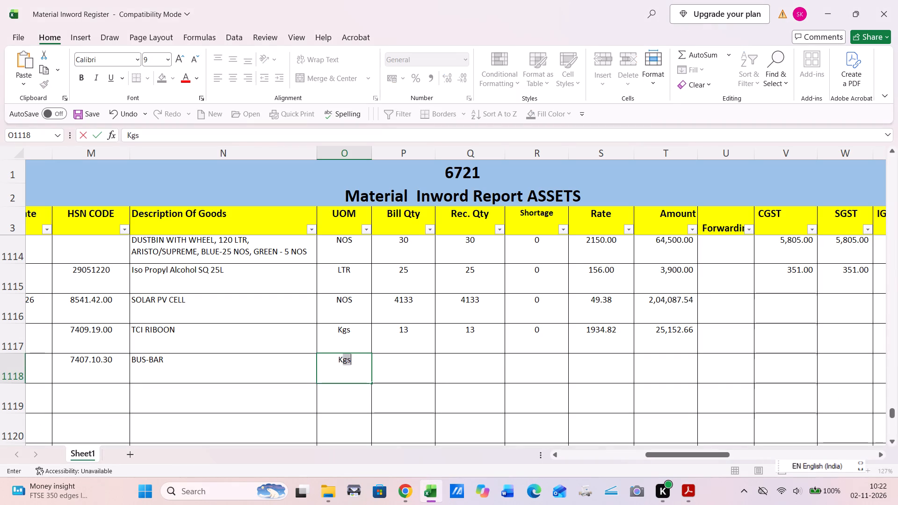
{"action": "key", "text": "Tab"}
{"action": "key", "text": "3"}
{"action": "key", "text": "Tab"}
{"action": "key", "text": "3"}
{"action": "key", "text": "Tab"}
{"action": "key", "text": "Tab"}
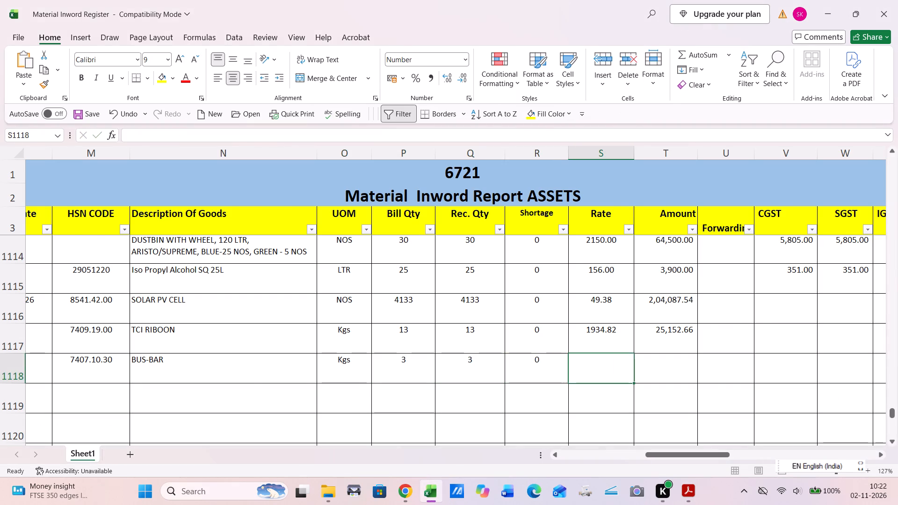
{"action": "key", "text": "alt+Tab"}
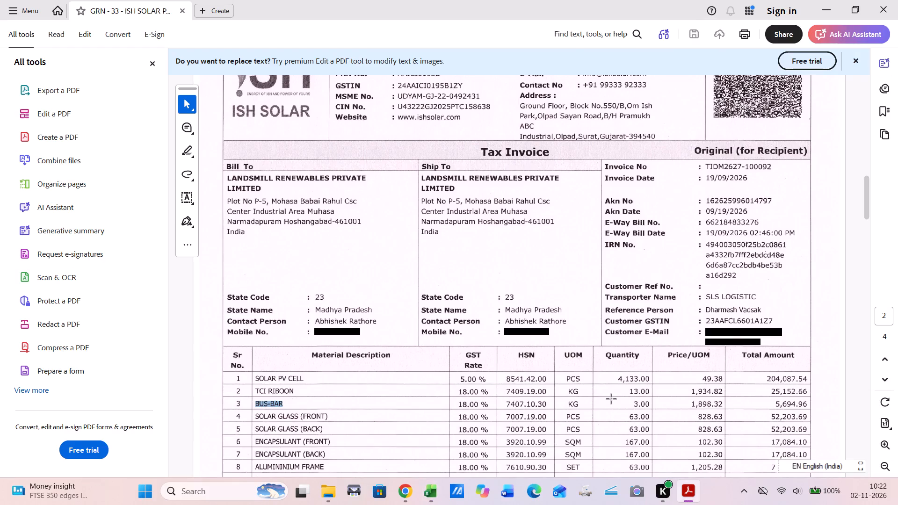
{"action": "key", "text": "alt+Tab"}
{"action": "type", "text": "1898.32"}
{"action": "key", "text": "Return"}
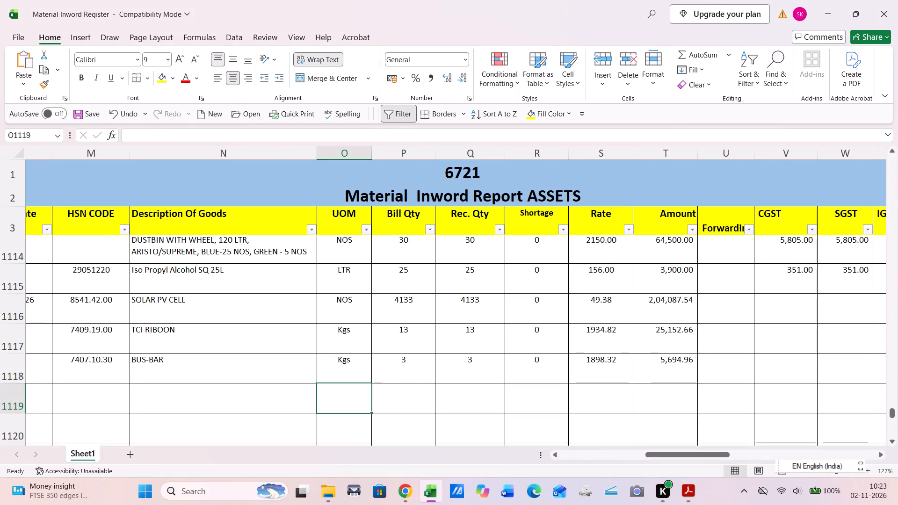
Copy the fourth item description, SOLAR GLASS (FRONT), from the invoice PDF into Description Of Goods in row 1119.
{"action": "left_click", "coordinate": [131, 397]}
{"action": "key", "text": "alt+Tab"}
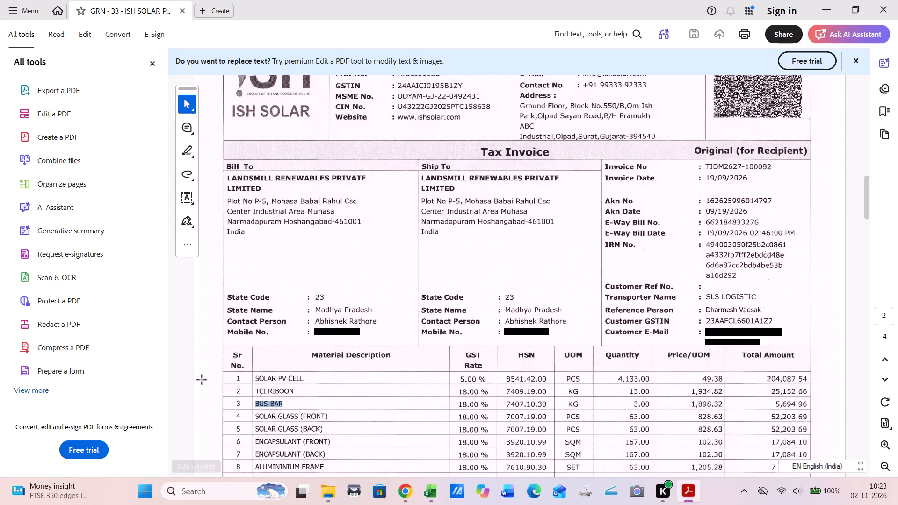
{"action": "left_click_drag", "start_coordinate": [254, 418], "coordinate": [330, 416]}
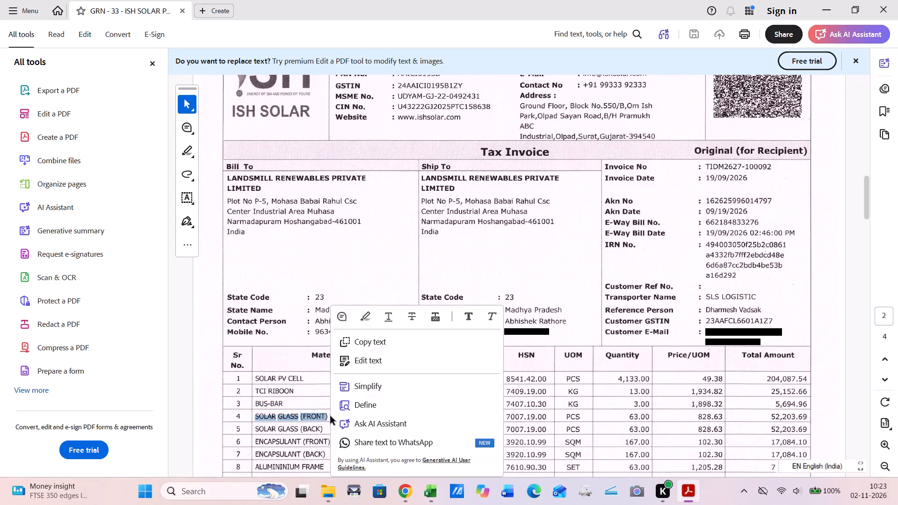
{"action": "key", "text": "ctrl+c"}
{"action": "key", "text": "alt+Tab"}
{"action": "double_click", "coordinate": [233, 400]}
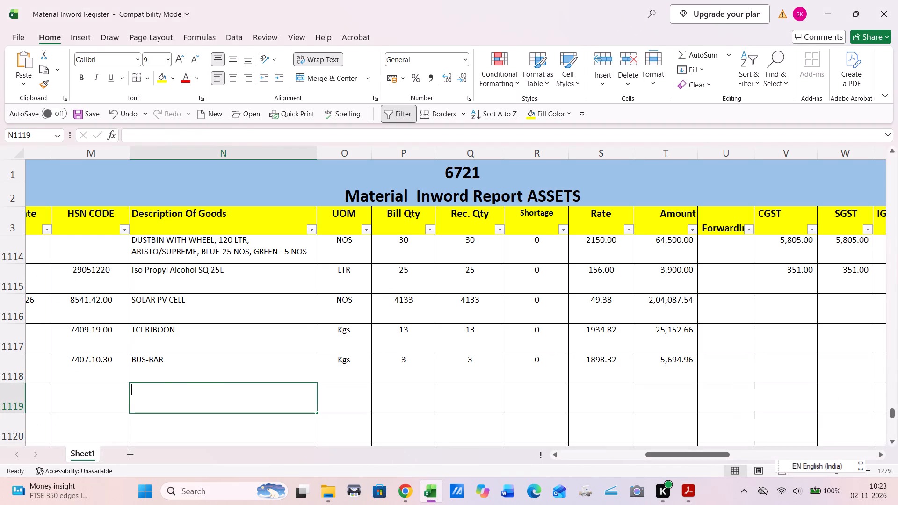
{"action": "key", "text": "ctrl+v"}
Copy the fifth item description, SOLAR GLASS (BACK), from the invoice PDF into Description Of Goods in row 1120.
{"action": "key", "text": "alt+Tab"}
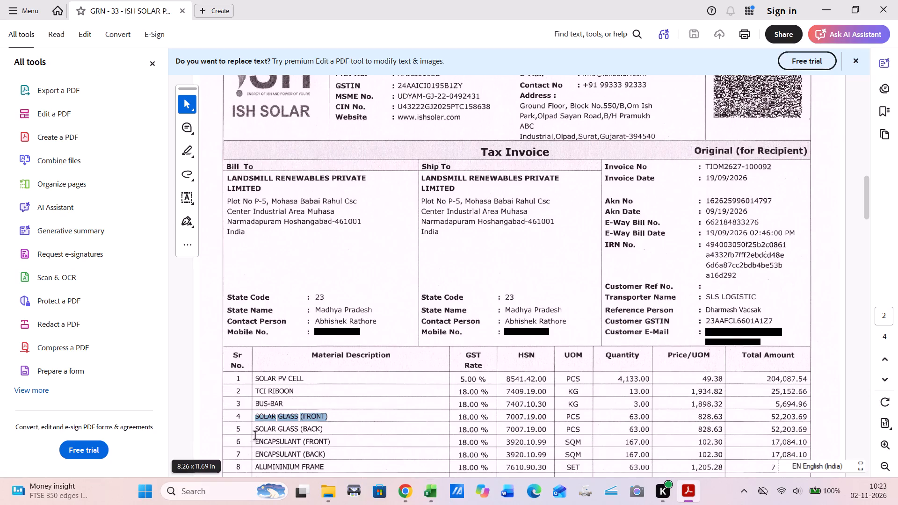
{"action": "left_click_drag", "start_coordinate": [257, 435], "coordinate": [328, 433]}
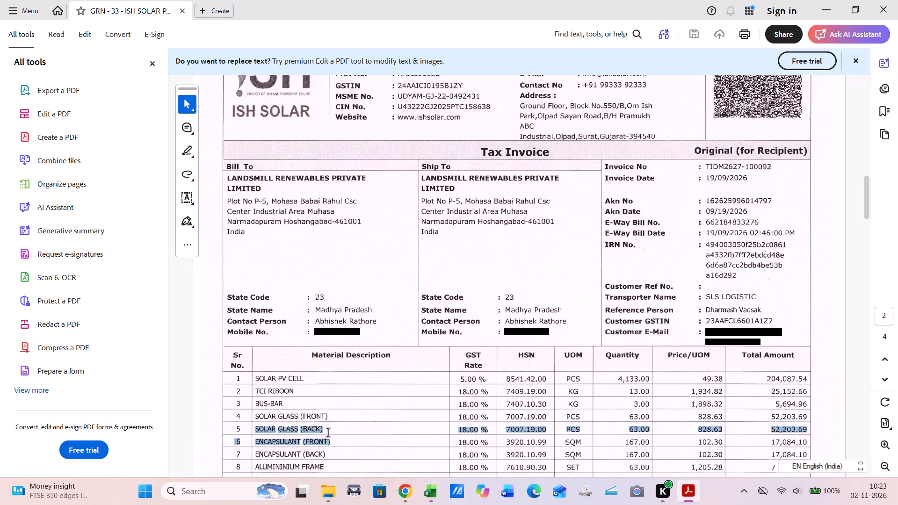
{"action": "left_click_drag", "start_coordinate": [328, 433], "coordinate": [329, 432]}
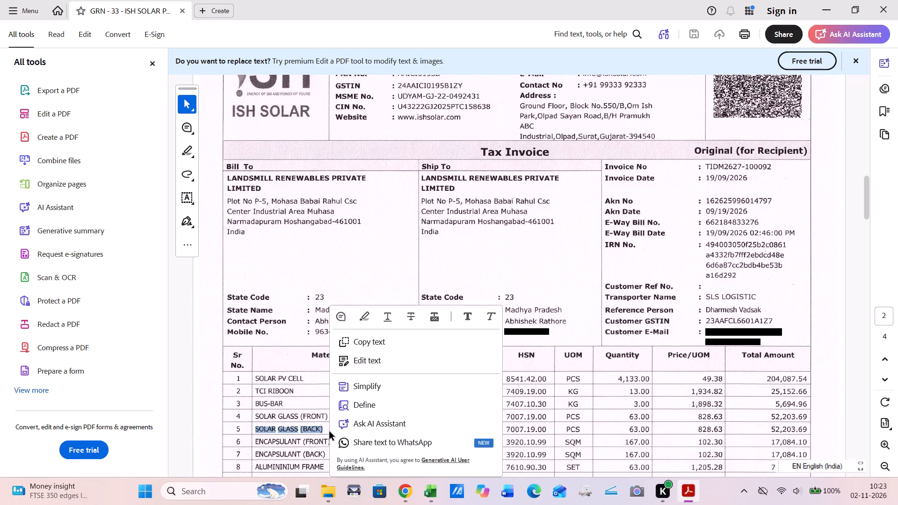
{"action": "key", "text": "ctrl+c"}
{"action": "key", "text": "alt+Tab"}
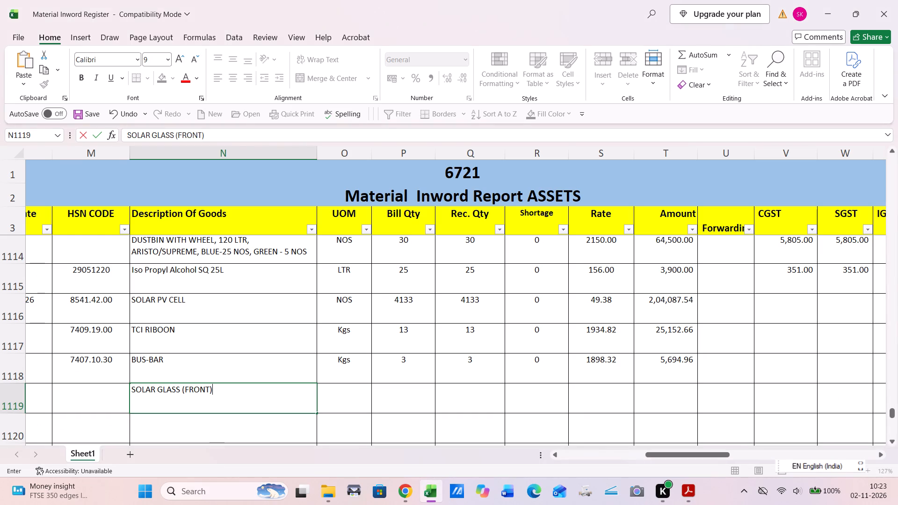
{"action": "double_click", "coordinate": [228, 425]}
{"action": "key", "text": "ctrl+v"}
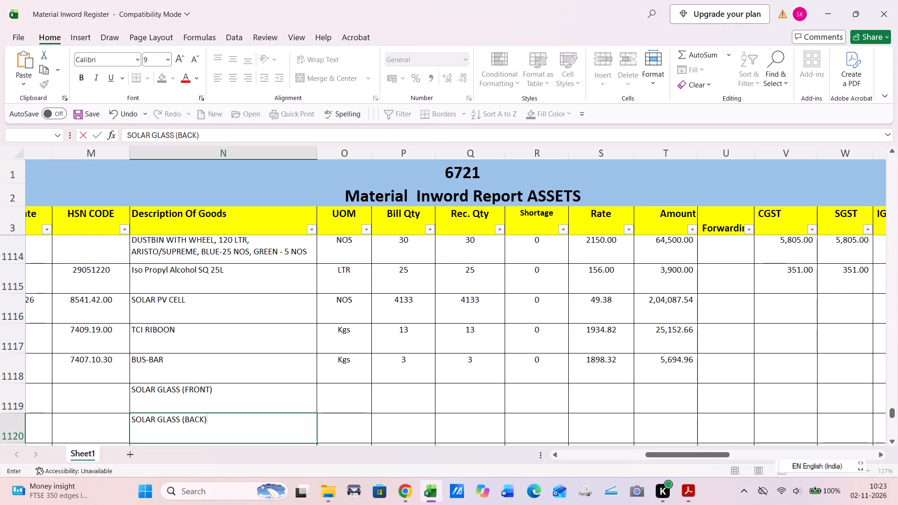
Copy HSN 7007.19.00 from the invoice into the HSN CODE of both SOLAR GLASS entries, rows 1119 and 1120.
{"action": "left_click", "coordinate": [94, 395]}
{"action": "key", "text": "alt+Tab"}
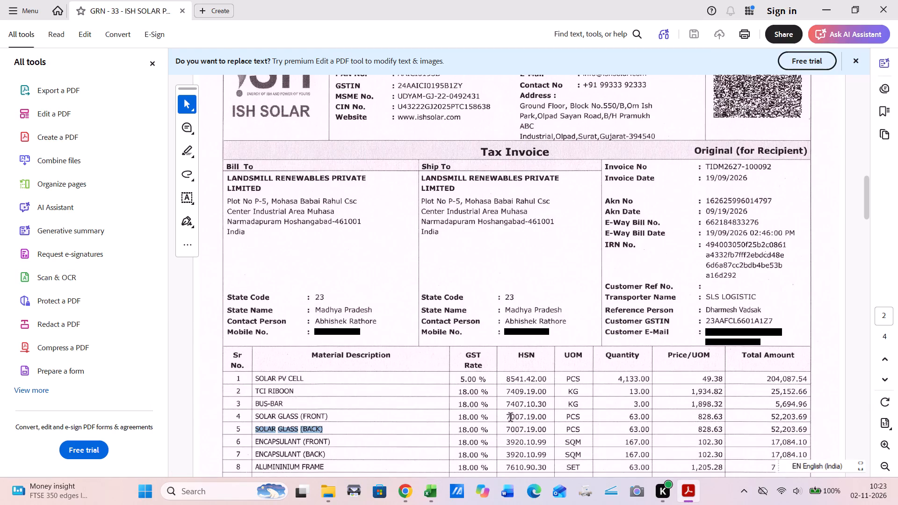
{"action": "left_click_drag", "start_coordinate": [506, 418], "coordinate": [540, 422]}
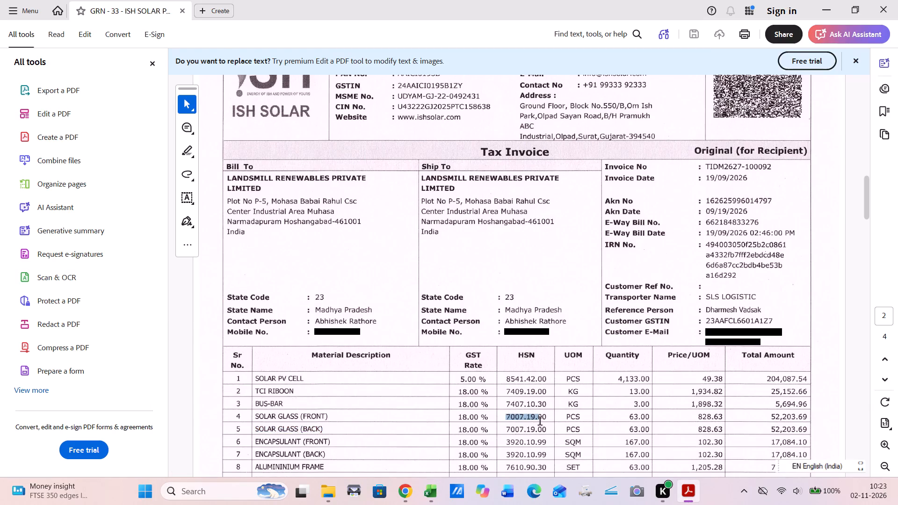
{"action": "left_click_drag", "start_coordinate": [540, 422], "coordinate": [550, 422]}
{"action": "key", "text": "ctrl+c"}
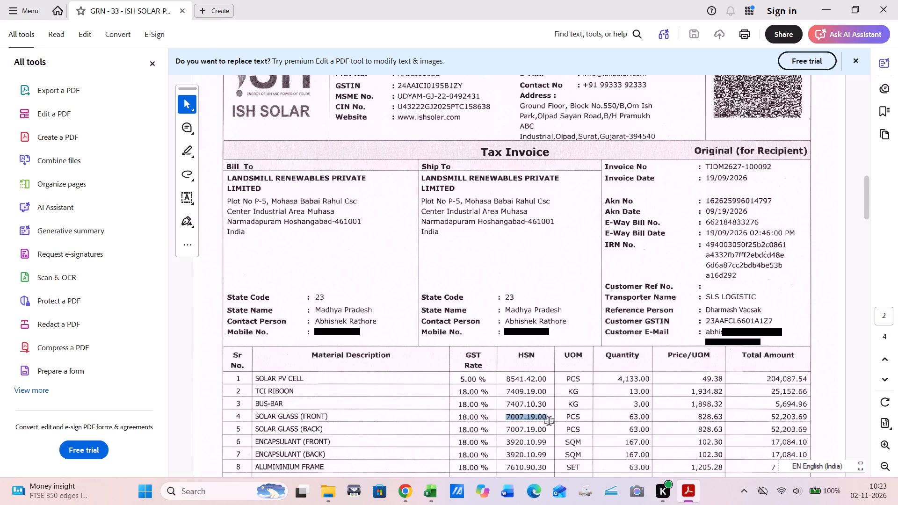
{"action": "key", "text": "alt+Tab"}
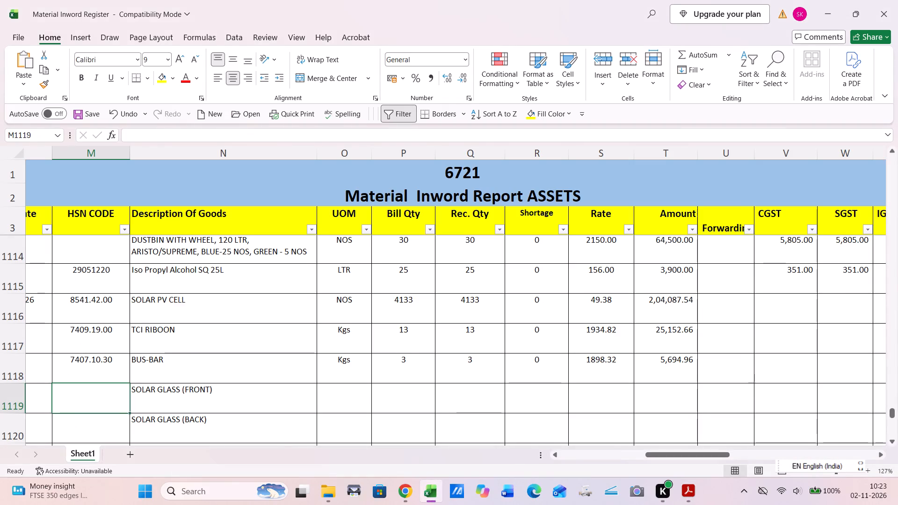
{"action": "double_click", "coordinate": [116, 397]}
{"action": "key", "text": "ctrl+v"}
{"action": "double_click", "coordinate": [104, 420]}
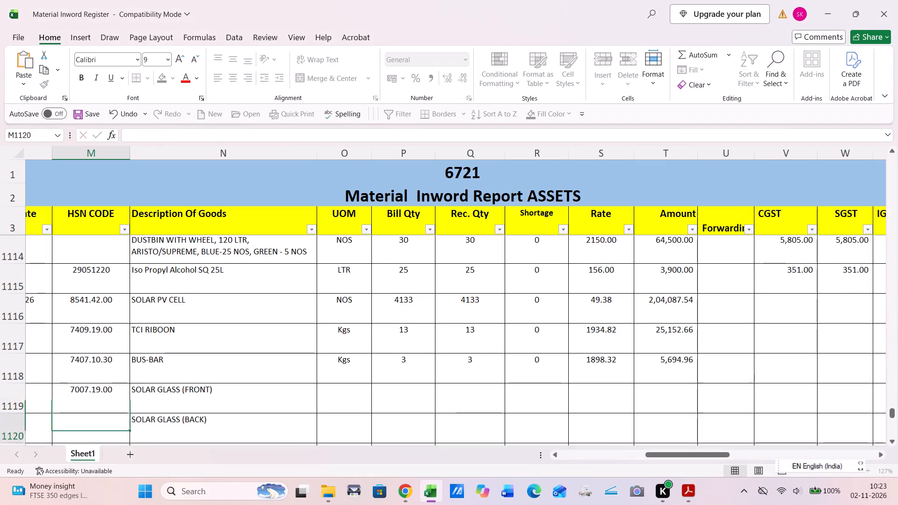
{"action": "key", "text": "ctrl+v"}
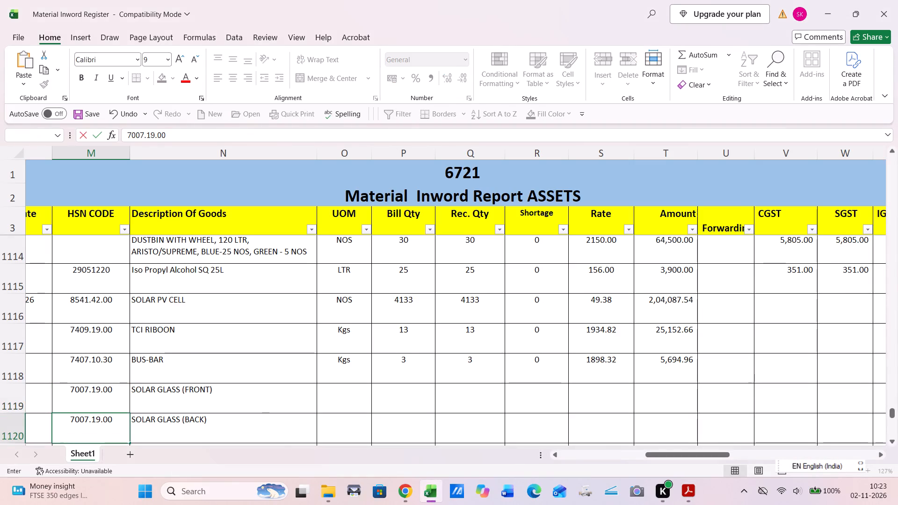
Check the invoice unit and set the UOM of both SOLAR GLASS entries to NOS.
{"action": "left_click", "coordinate": [336, 397]}
{"action": "key", "text": "alt+Tab"}
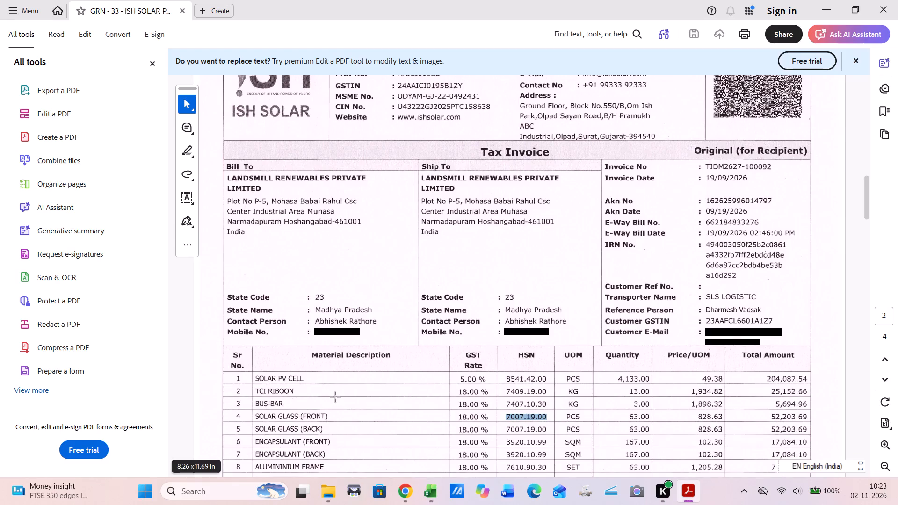
{"action": "key", "text": "alt+Tab"}
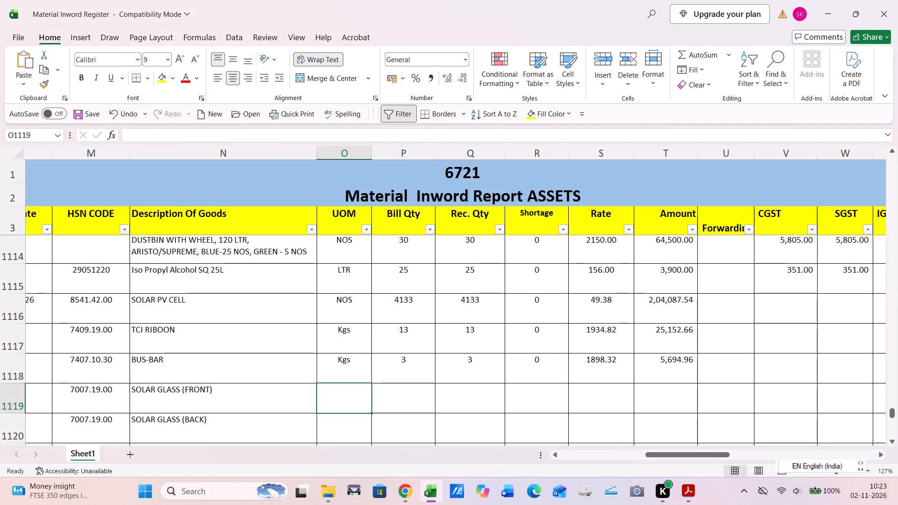
{"action": "key", "text": "n"}
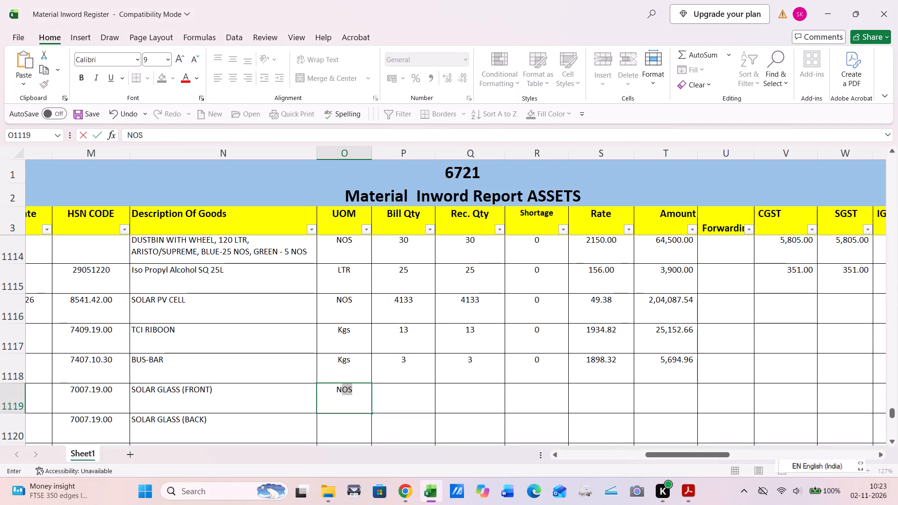
{"action": "key", "text": "Return"}
{"action": "type", "text": "NO"}
{"action": "key", "text": "Tab"}
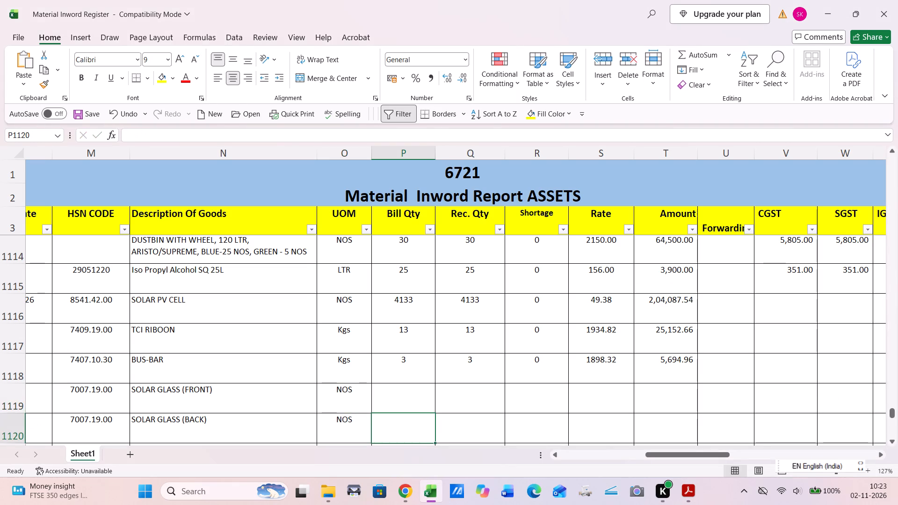
Enter 63 from the invoice as Bill Qty and Rec. Qty for SOLAR GLASS (FRONT) and SOLAR GLASS (BACK).
{"action": "left_click", "coordinate": [397, 410]}
{"action": "key", "text": "alt+Tab"}
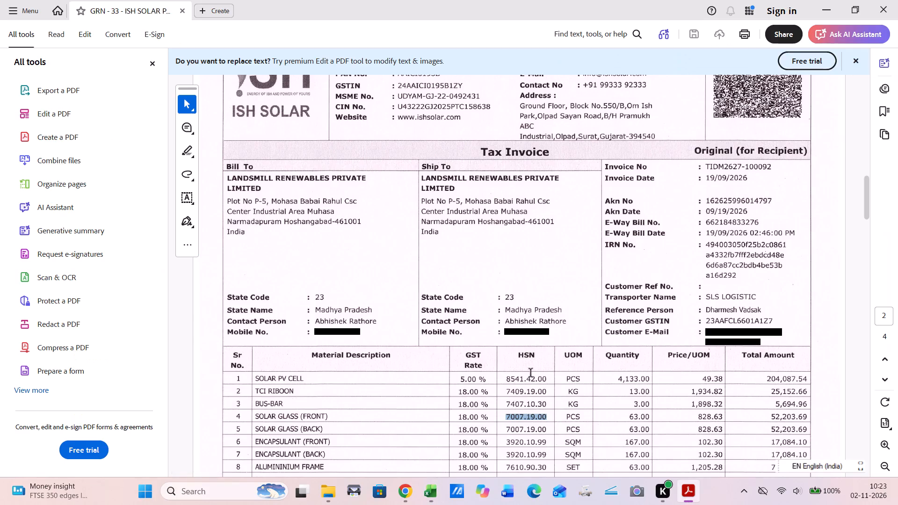
{"action": "key", "text": "alt+Tab"}
{"action": "type", "text": "63"}
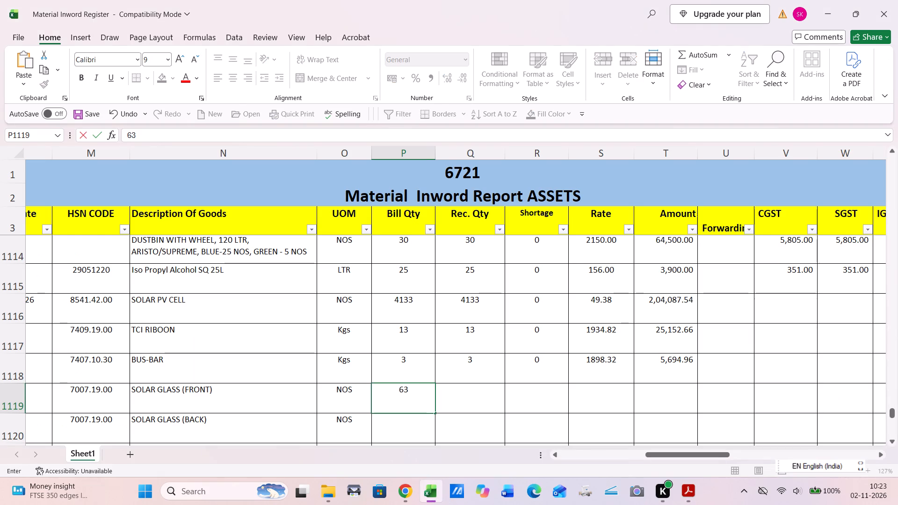
{"action": "key", "text": "Right"}
{"action": "type", "text": "63"}
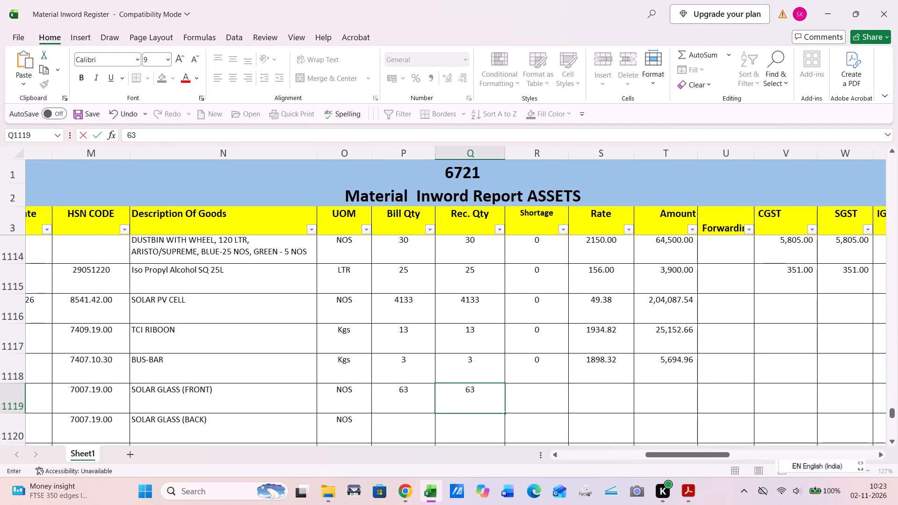
{"action": "key", "text": "Left"}
{"action": "key", "text": "Down"}
{"action": "type", "text": "63"}
{"action": "key", "text": "Right"}
{"action": "type", "text": "63"}
{"action": "key", "text": "Right"}
Copy the 828.63 rate from the invoice PDF into the Rate of SOLAR GLASS (FRONT) and SOLAR GLASS (BACK), rows 1119 and 1120.
{"action": "key", "text": "Up"}
{"action": "key", "text": "Right"}
{"action": "key", "text": "alt+Tab"}
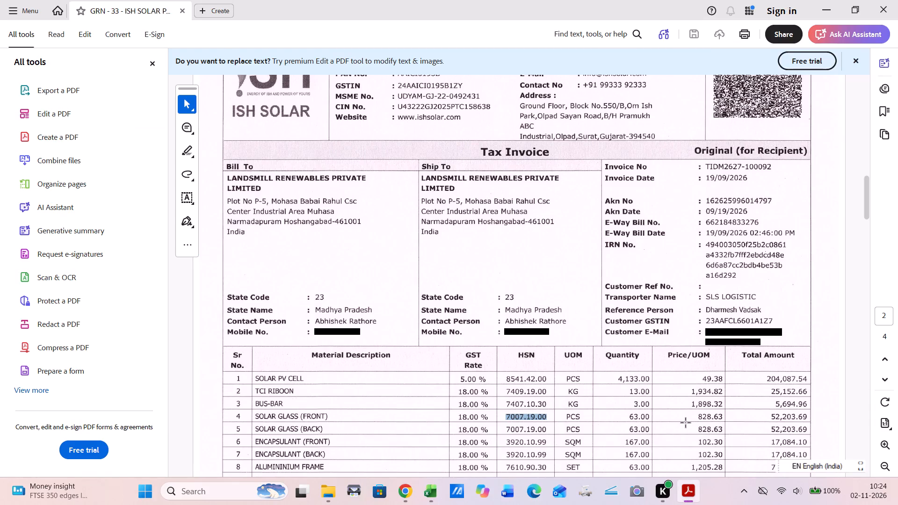
{"action": "left_click_drag", "start_coordinate": [695, 418], "coordinate": [702, 418]}
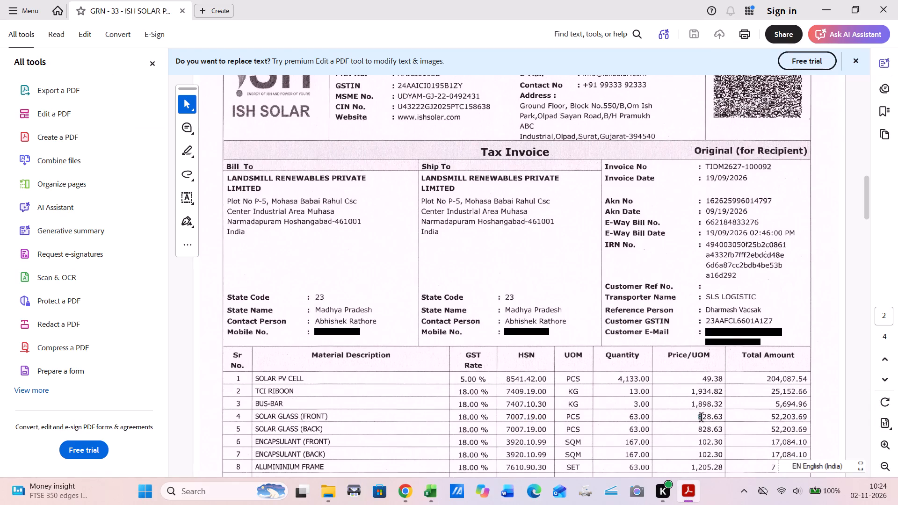
{"action": "left_click_drag", "start_coordinate": [702, 418], "coordinate": [724, 416]}
{"action": "left_click_drag", "start_coordinate": [724, 416], "coordinate": [729, 418]}
{"action": "key", "text": "ctrl+c"}
{"action": "key", "text": "alt+Tab"}
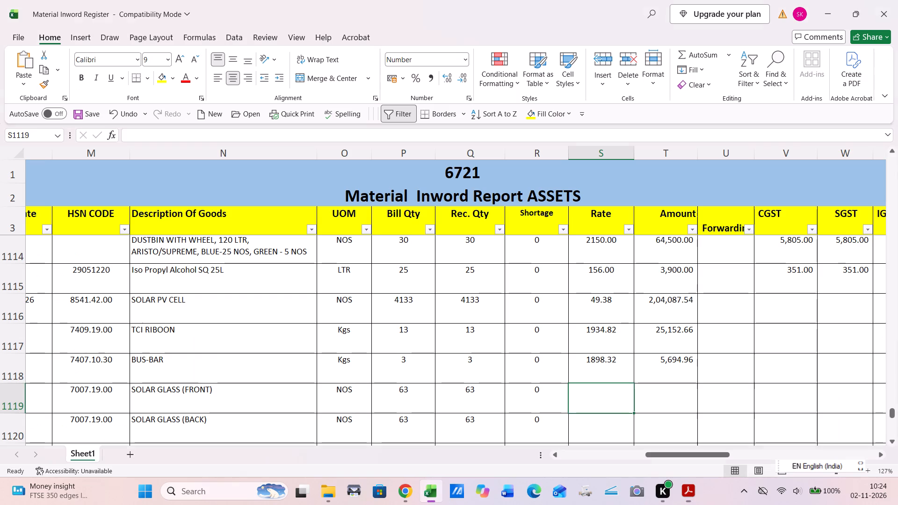
{"action": "double_click", "coordinate": [608, 397]}
{"action": "key", "text": "ctrl+v"}
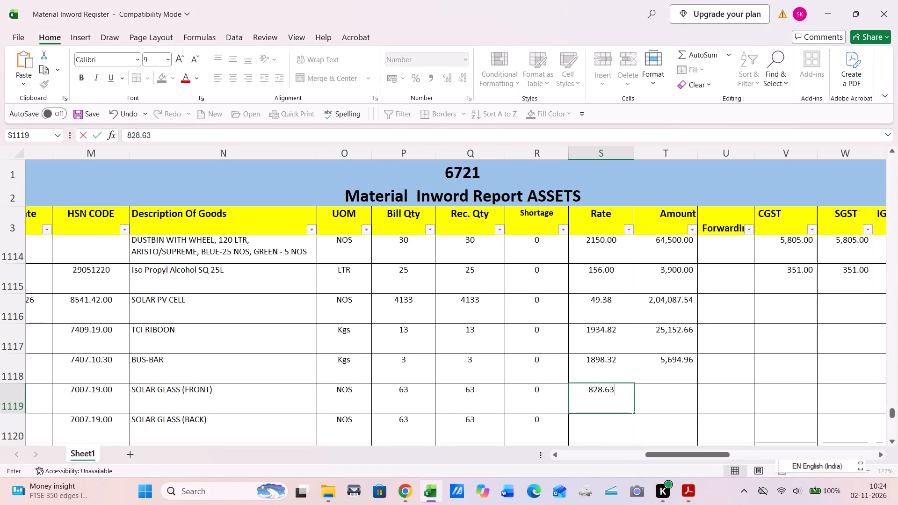
{"action": "double_click", "coordinate": [595, 430]}
{"action": "key", "text": "ctrl+v"}
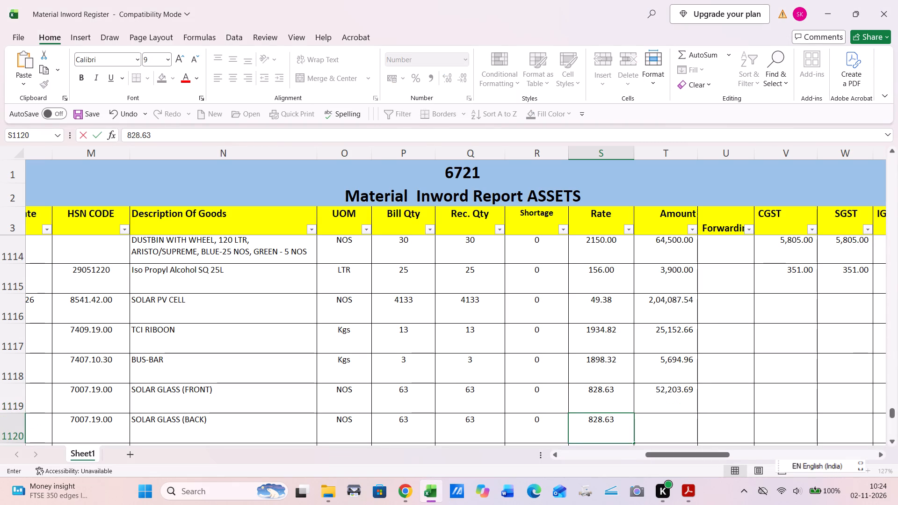
{"action": "key", "text": "Down"}
Copy the sixth item description, ENCAPSULANT (FRONT), from the invoice PDF into Description Of Goods in row 1121.
{"action": "key", "text": "Down"}
{"action": "key", "text": "Down"}
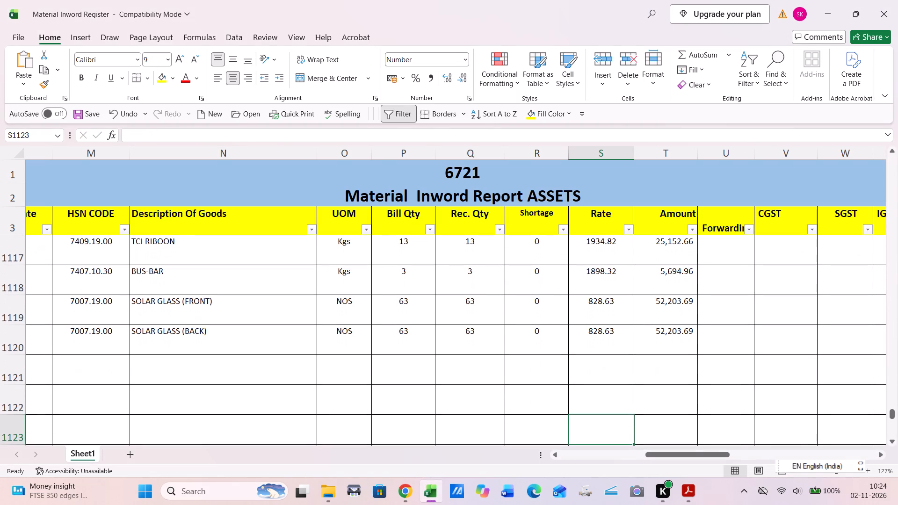
{"action": "key", "text": "Left"}
{"action": "key", "text": "Left"}
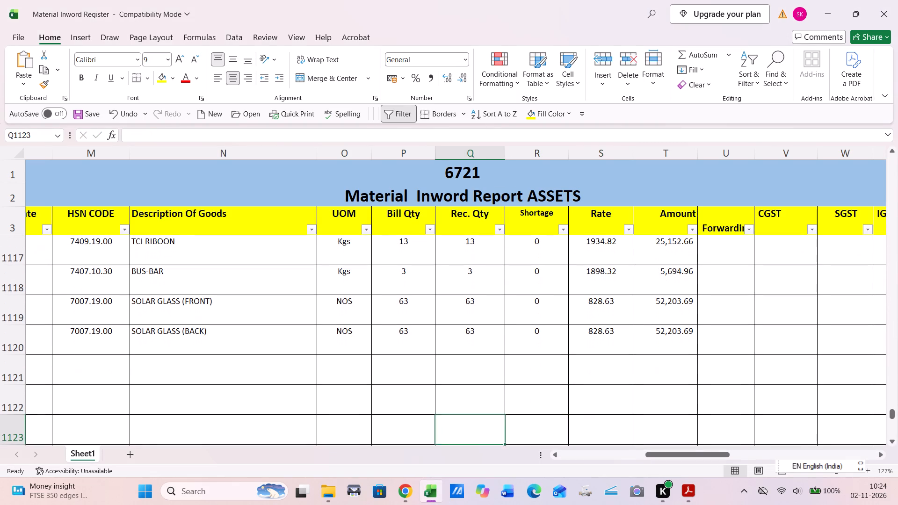
{"action": "key", "text": "Left"}
{"action": "key", "text": "Left"}
{"action": "key", "text": "Left"}
{"action": "key", "text": "Left"}
{"action": "key", "text": "Left"}
{"action": "key", "text": "Up"}
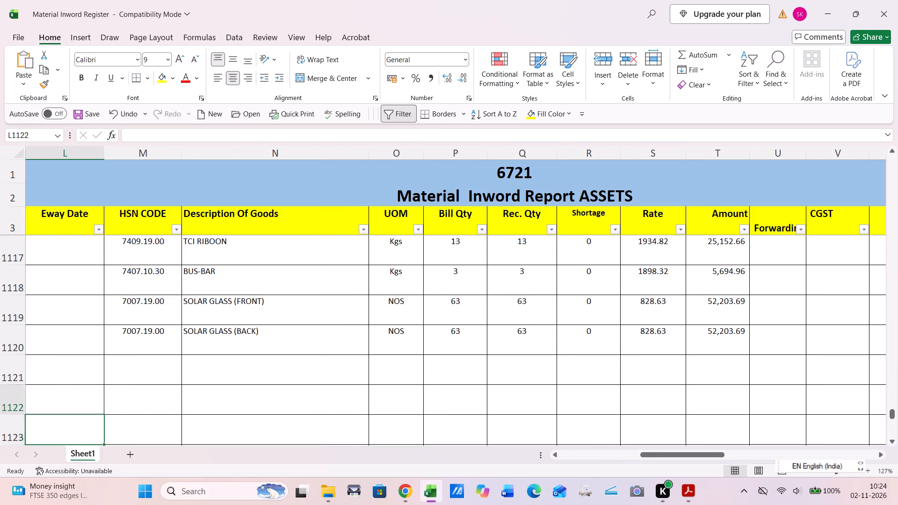
{"action": "key", "text": "Up"}
{"action": "key", "text": "Up"}
{"action": "key", "text": "Right"}
{"action": "key", "text": "Down"}
{"action": "key", "text": "Right"}
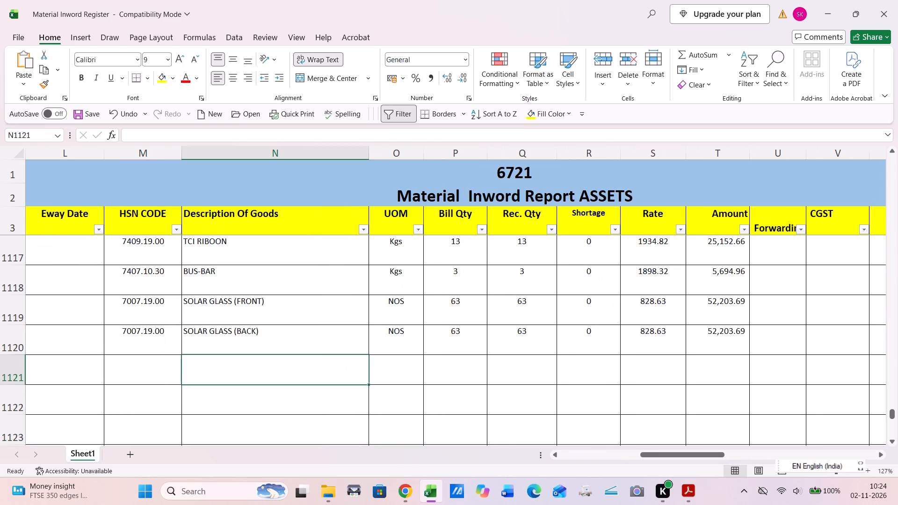
{"action": "key", "text": "Down"}
{"action": "key", "text": "Down"}
{"action": "key", "text": "Down"}
{"action": "key", "text": "Down"}
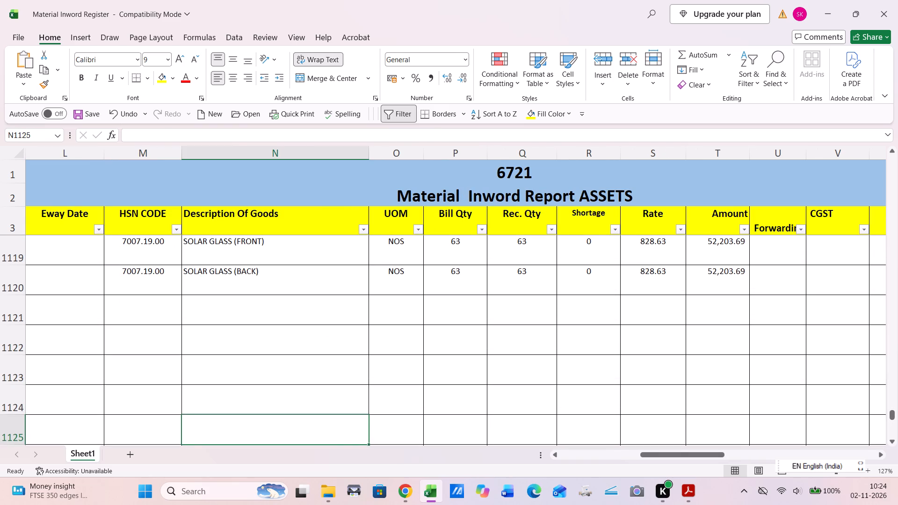
{"action": "left_click", "coordinate": [268, 302]}
{"action": "key", "text": "alt+Tab"}
{"action": "key", "text": "alt+Tab"}
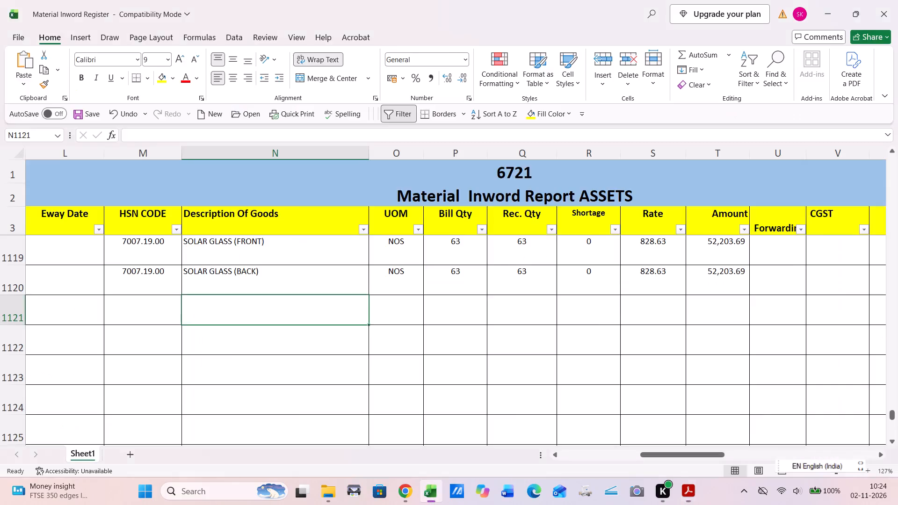
{"action": "key", "text": "alt+Tab"}
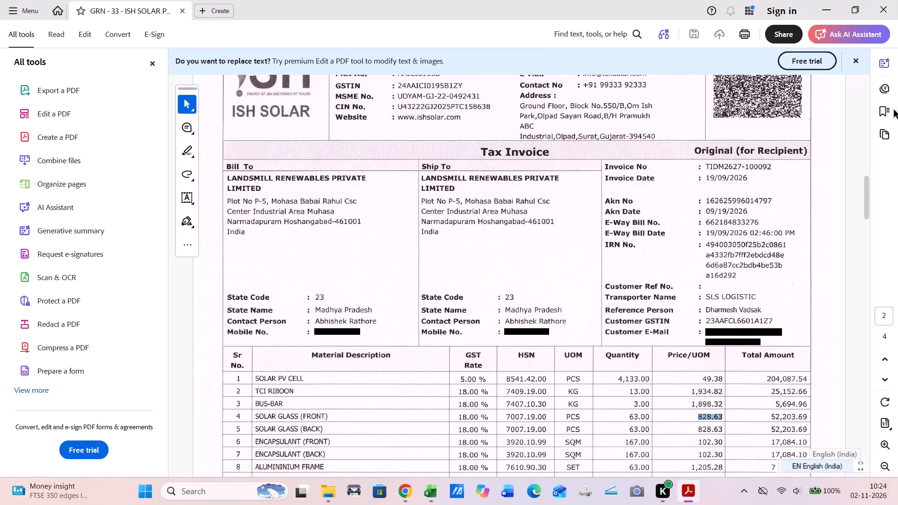
{"action": "left_click_drag", "start_coordinate": [868, 189], "coordinate": [868, 191]}
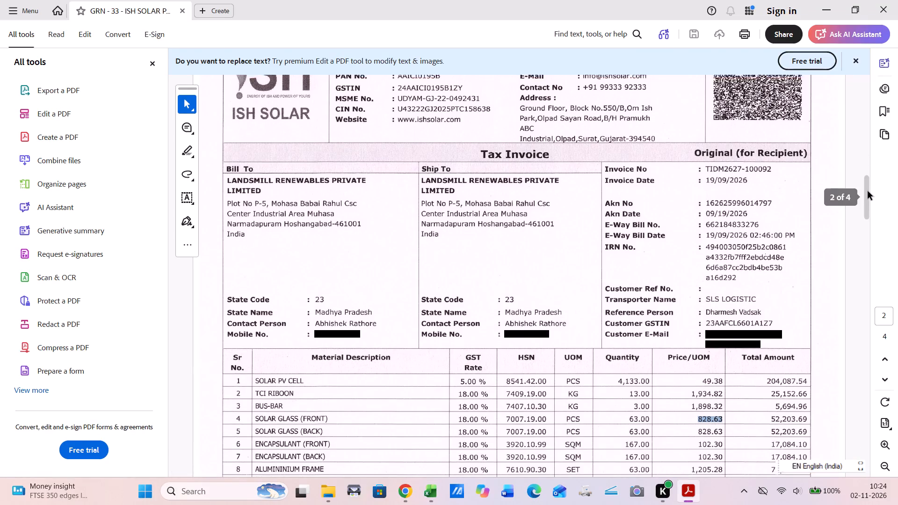
{"action": "left_click_drag", "start_coordinate": [868, 191], "coordinate": [869, 201]}
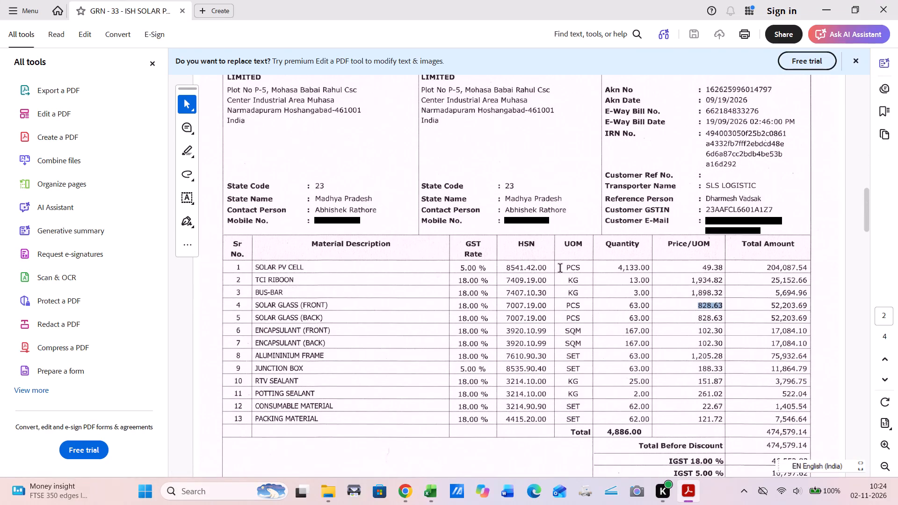
{"action": "left_click_drag", "start_coordinate": [258, 332], "coordinate": [332, 339]}
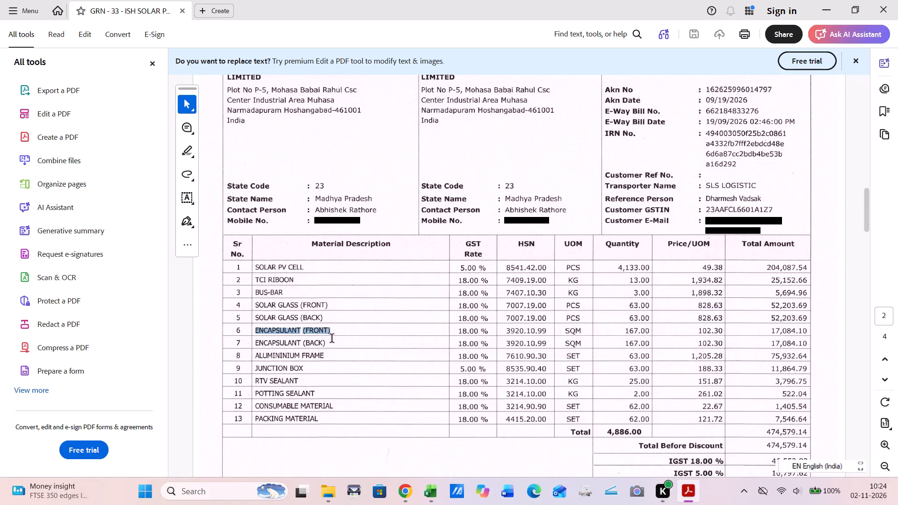
{"action": "left_click_drag", "start_coordinate": [332, 339], "coordinate": [335, 336]}
{"action": "key", "text": "ctrl+c"}
{"action": "key", "text": "alt+Tab"}
{"action": "double_click", "coordinate": [266, 309]}
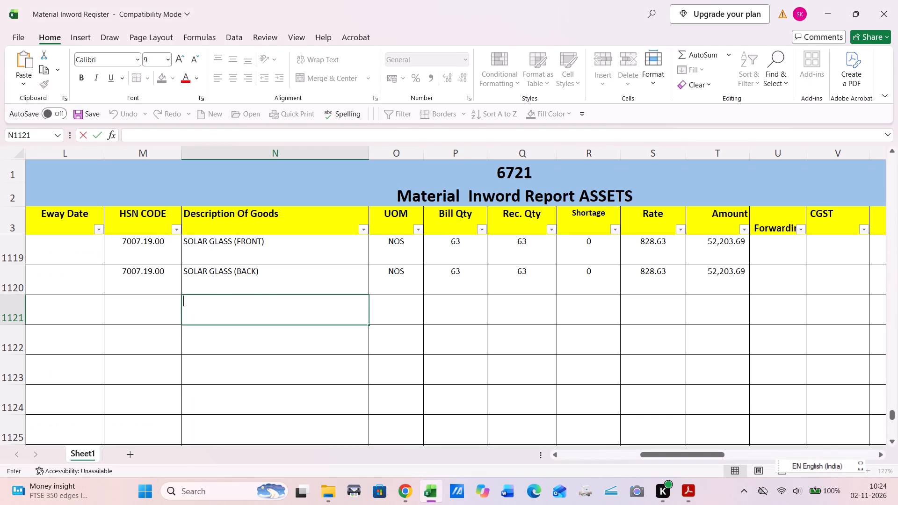
{"action": "key", "text": "ctrl+v"}
Copy the seventh item description, ENCAPSULANT (BACK), from the invoice PDF into Description Of Goods in row 1122.
{"action": "key", "text": "alt+Tab"}
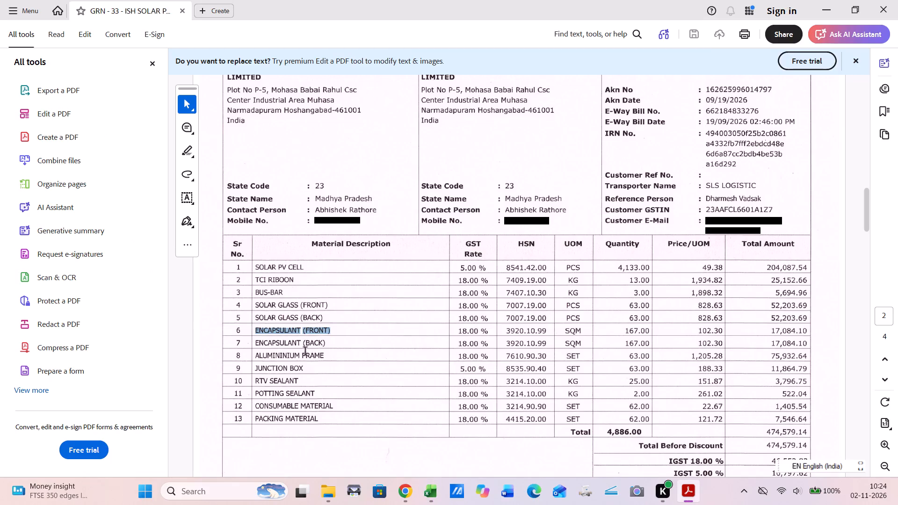
{"action": "left_click_drag", "start_coordinate": [255, 341], "coordinate": [291, 343]}
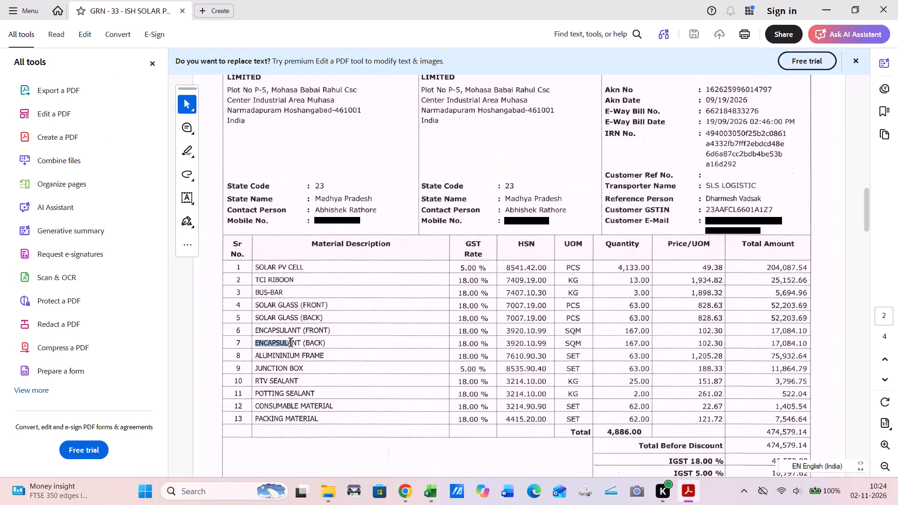
{"action": "left_click_drag", "start_coordinate": [291, 343], "coordinate": [330, 346]}
{"action": "key", "text": "ctrl+c"}
{"action": "key", "text": "alt+Tab"}
{"action": "double_click", "coordinate": [272, 343]}
{"action": "key", "text": "ctrl+v"}
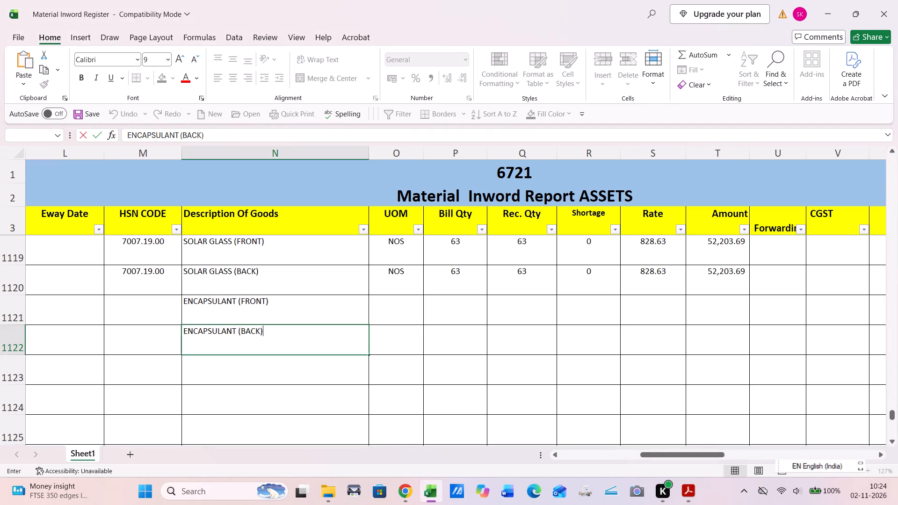
Copy the eighth item description, ALUMININIUM FRAME, from the invoice PDF into Description Of Goods in row 1123.
{"action": "key", "text": "alt+Tab"}
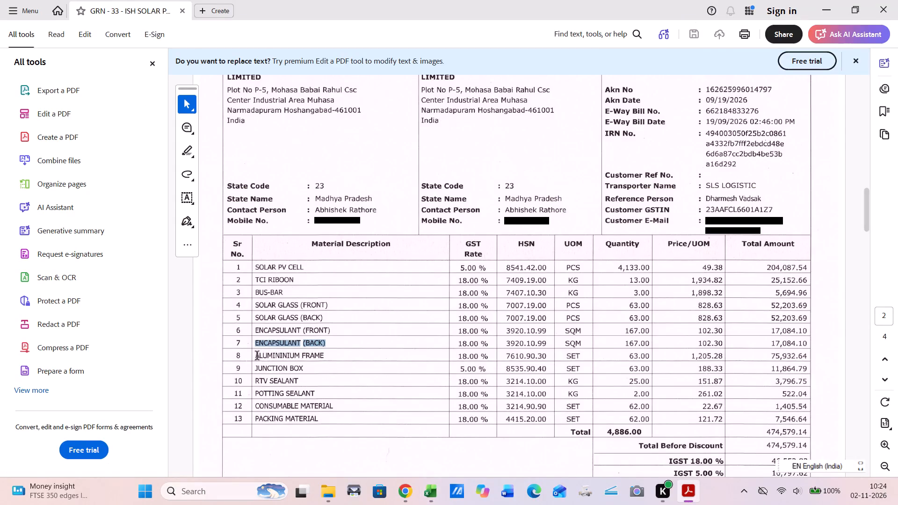
{"action": "left_click_drag", "start_coordinate": [257, 357], "coordinate": [327, 358]}
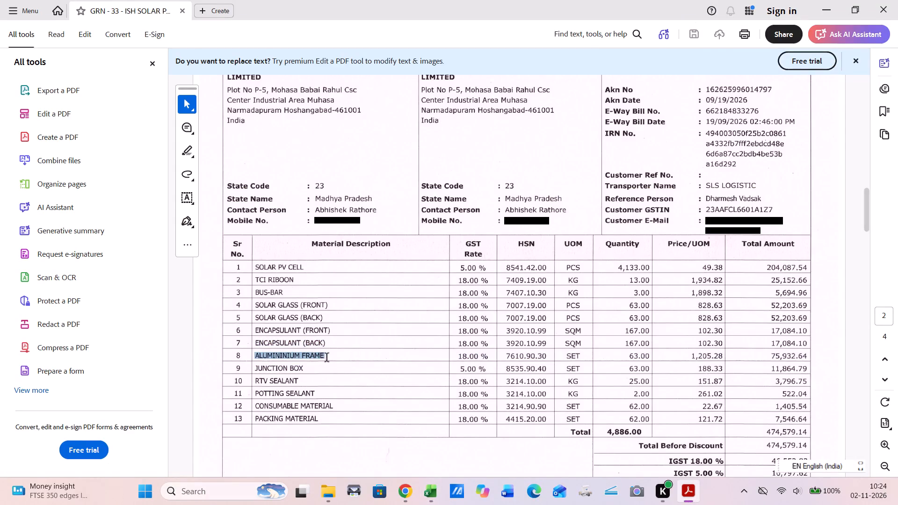
{"action": "key", "text": "ctrl+c"}
{"action": "key", "text": "alt+Tab"}
{"action": "double_click", "coordinate": [253, 360]}
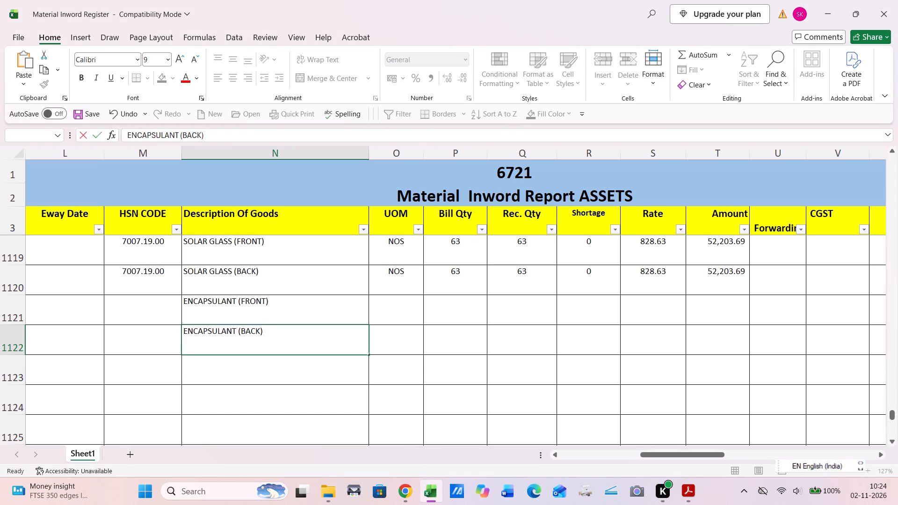
{"action": "key", "text": "ctrl+v"}
Copy the ninth item description, JUNCTION BOX, from the invoice PDF into Description Of Goods in row 1124.
{"action": "key", "text": "alt+Tab"}
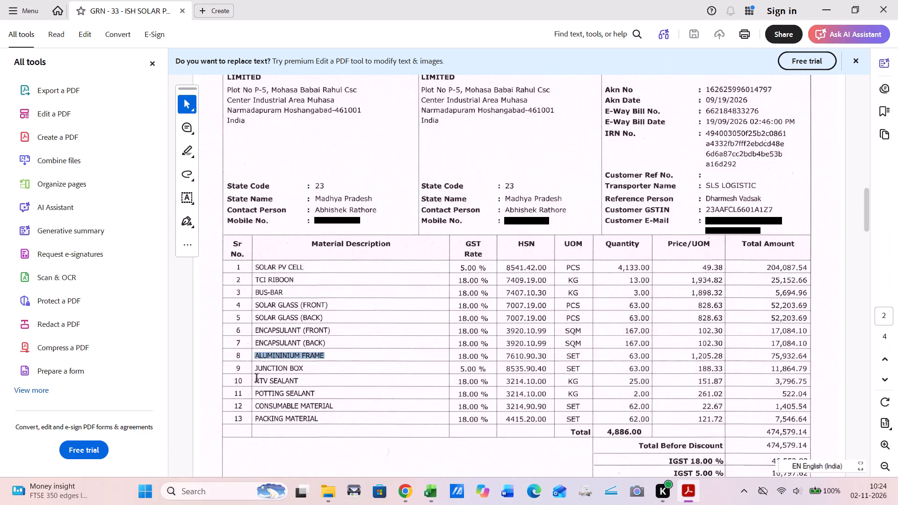
{"action": "left_click_drag", "start_coordinate": [257, 376], "coordinate": [310, 366]}
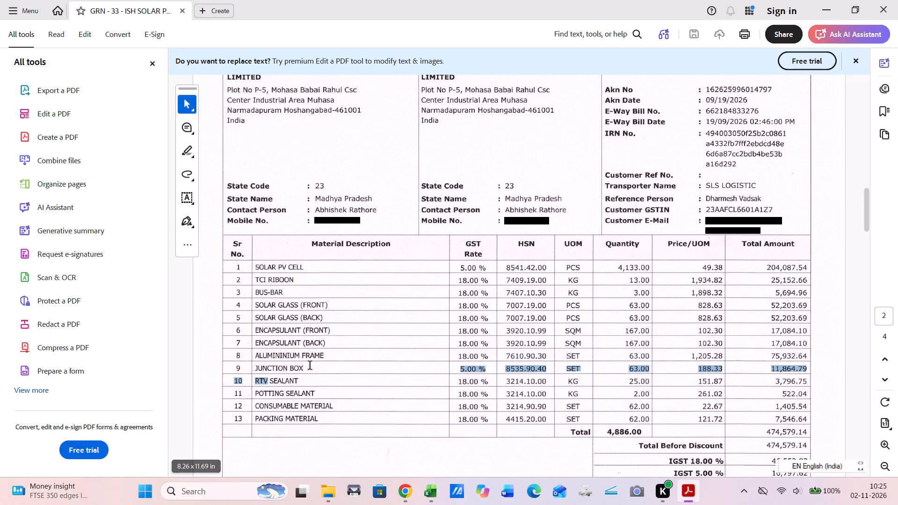
{"action": "left_click_drag", "start_coordinate": [257, 369], "coordinate": [293, 368]}
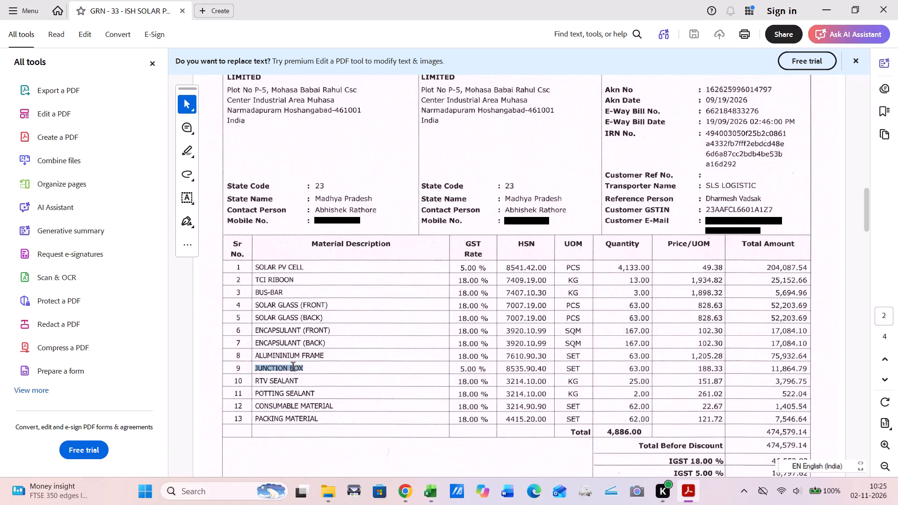
{"action": "left_click_drag", "start_coordinate": [293, 368], "coordinate": [304, 369]}
{"action": "key", "text": "ctrl+c"}
{"action": "key", "text": "alt+Tab"}
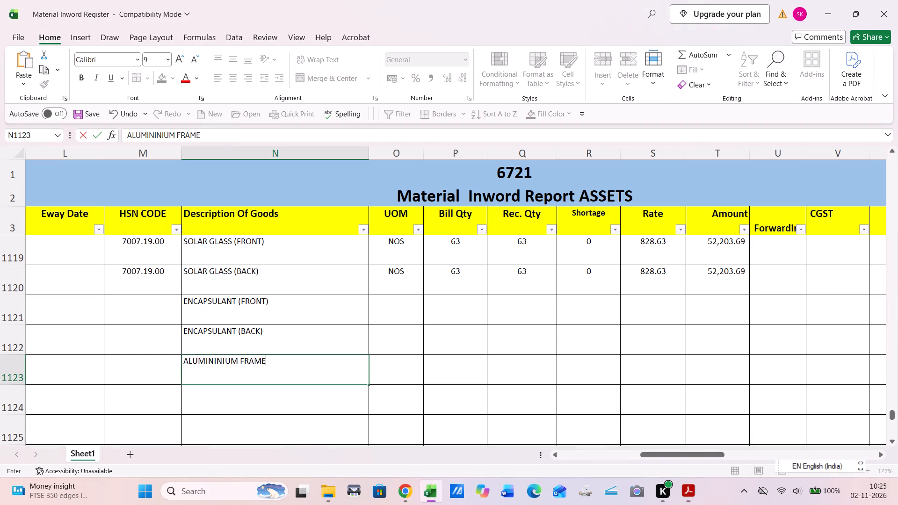
{"action": "double_click", "coordinate": [255, 402]}
{"action": "key", "text": "ctrl+v"}
Copy the tenth item description, RTV SEALANT, from the invoice PDF into Description Of Goods in row 1125.
{"action": "key", "text": "alt+Tab"}
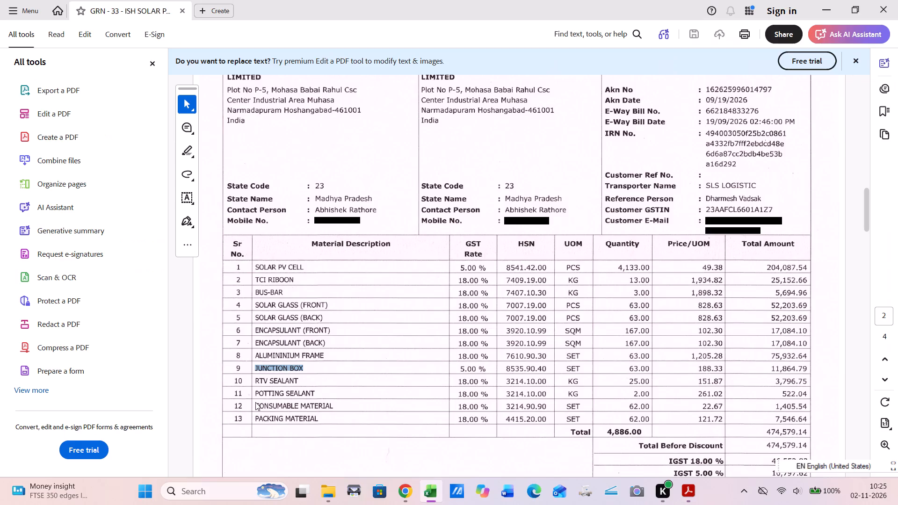
{"action": "left_click_drag", "start_coordinate": [256, 384], "coordinate": [300, 382]}
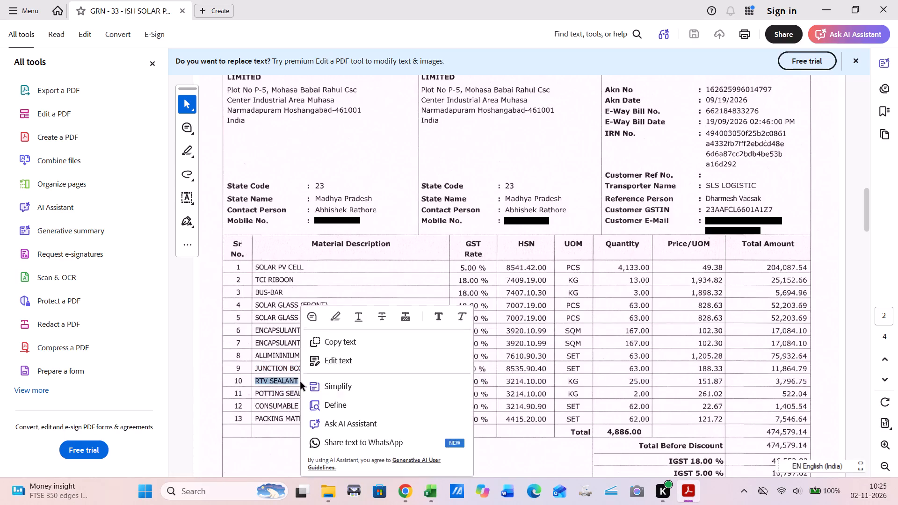
{"action": "key", "text": "ctrl+c"}
{"action": "key", "text": "alt+Tab"}
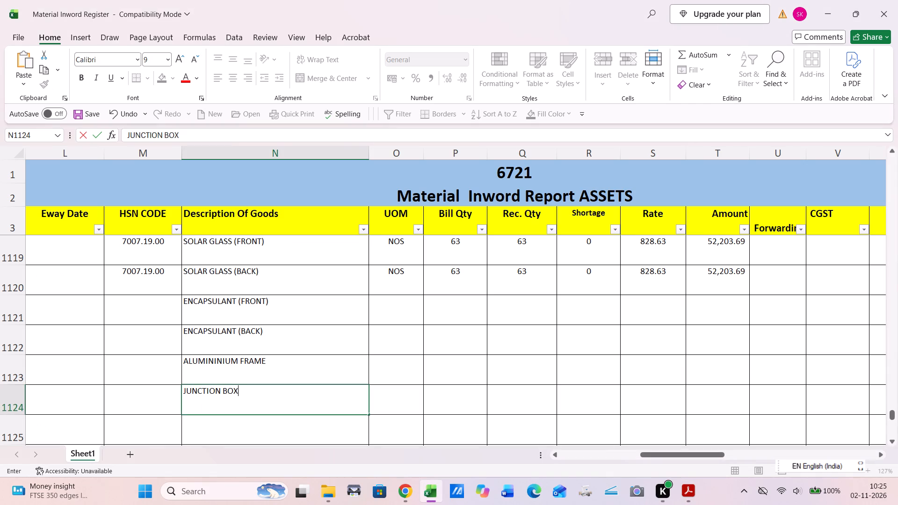
{"action": "double_click", "coordinate": [255, 428]}
{"action": "key", "text": "ctrl+v"}
Copy HSN code 3920.10.99 from the invoice PDF into HSN CODE for both ENCAPSULANT items in rows 1121 and 1122.
{"action": "left_click", "coordinate": [170, 304]}
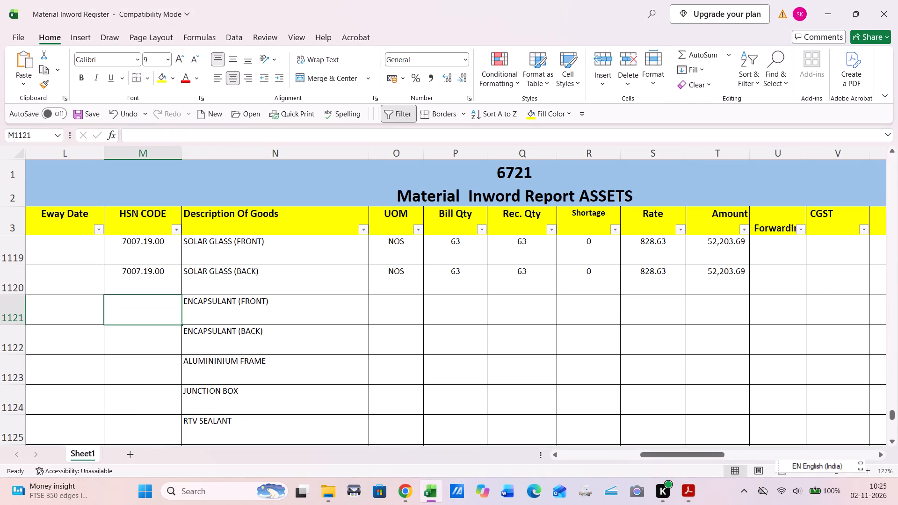
{"action": "key", "text": "alt+Tab"}
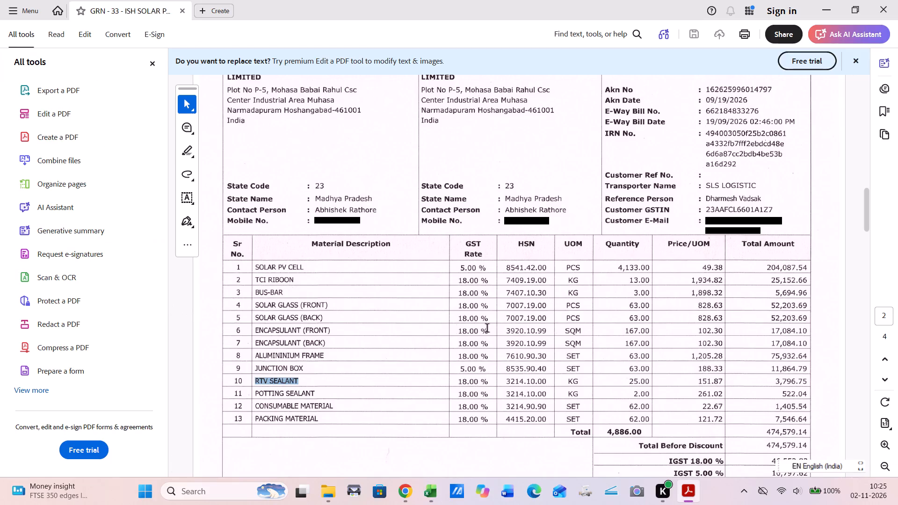
{"action": "left_click_drag", "start_coordinate": [504, 331], "coordinate": [535, 331]}
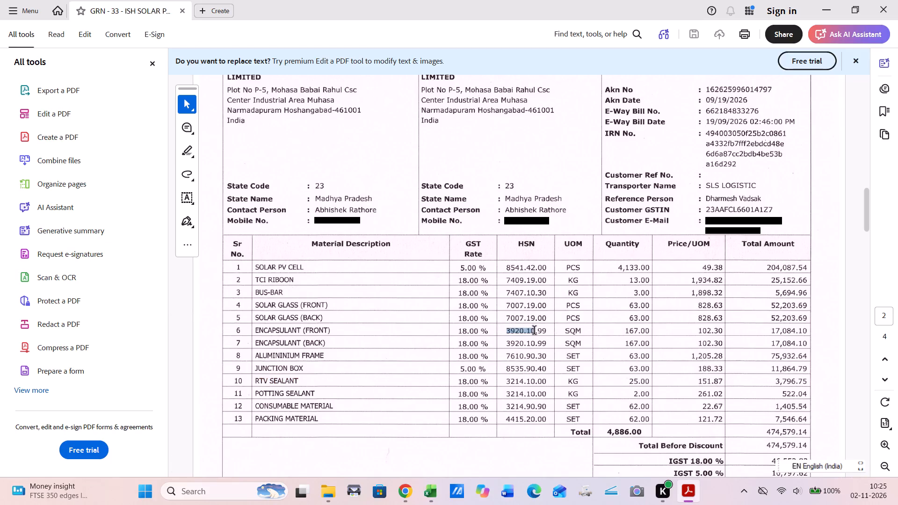
{"action": "left_click_drag", "start_coordinate": [535, 331], "coordinate": [547, 332]}
{"action": "key", "text": "ctrl+c"}
{"action": "key", "text": "alt+Tab"}
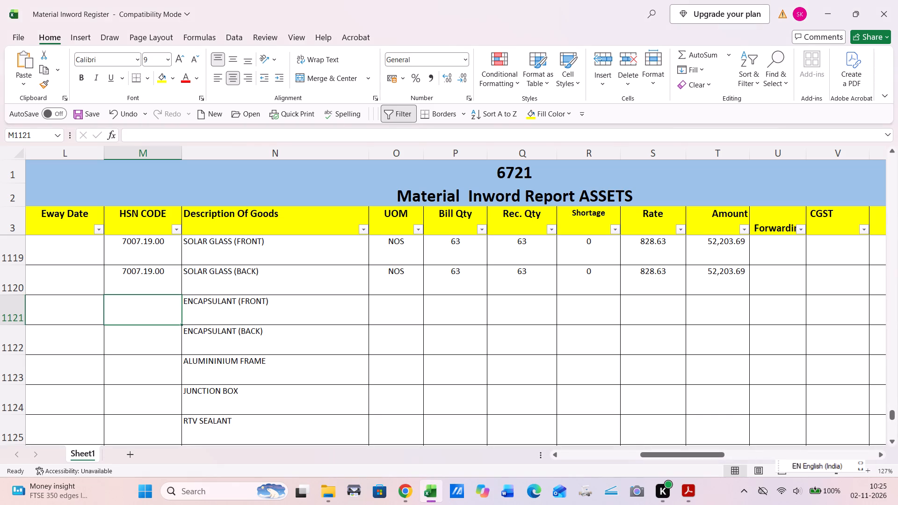
{"action": "double_click", "coordinate": [139, 310]}
{"action": "key", "text": "ctrl+v"}
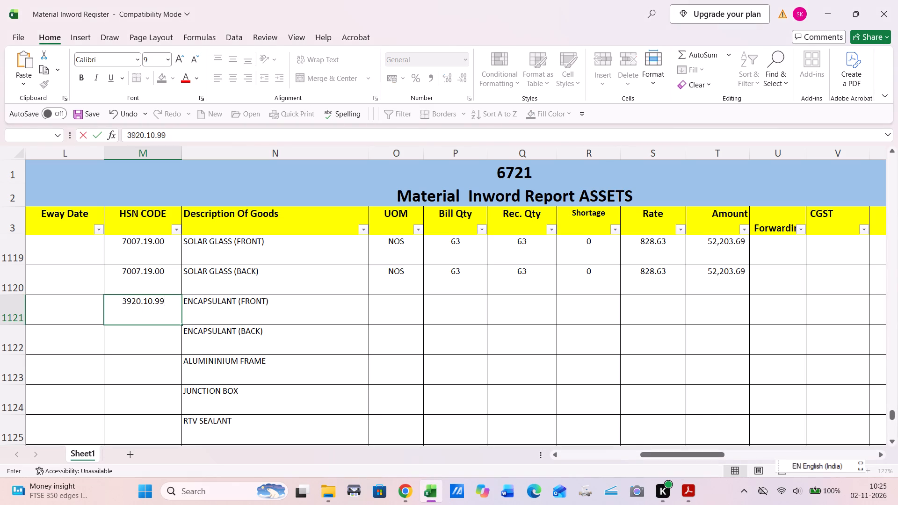
{"action": "double_click", "coordinate": [139, 334]}
{"action": "key", "text": "ctrl+v"}
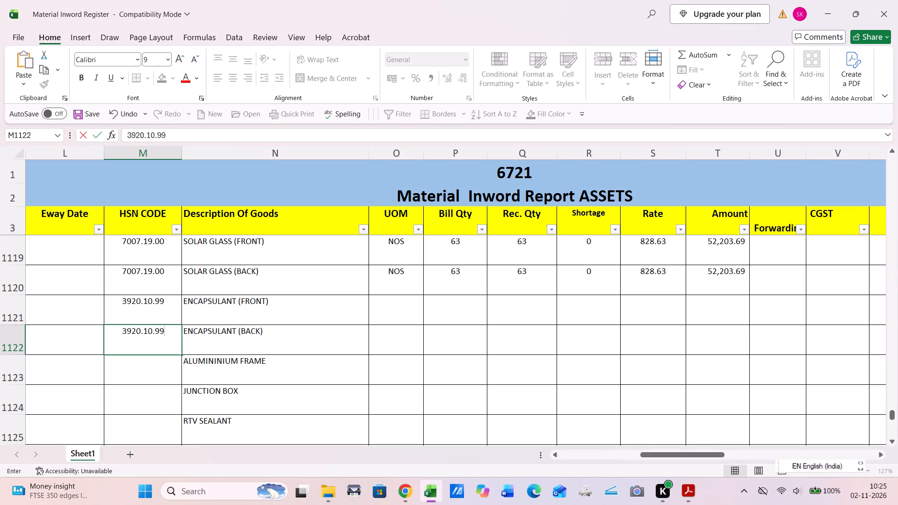
Copy the ALUMININIUM FRAME HSN code, 7610.90.30, from the invoice PDF into HSN CODE in row 1123.
{"action": "left_click", "coordinate": [141, 365]}
{"action": "key", "text": "alt+Tab"}
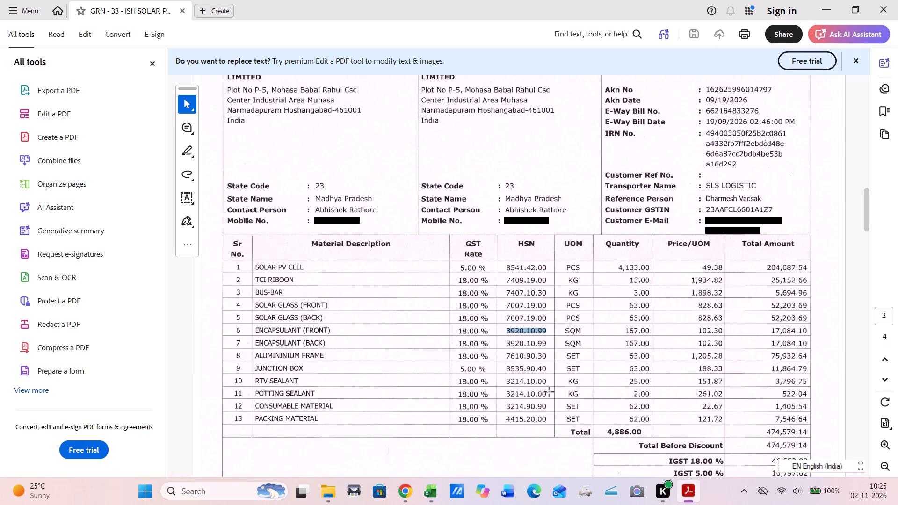
{"action": "left_click_drag", "start_coordinate": [505, 358], "coordinate": [529, 359]}
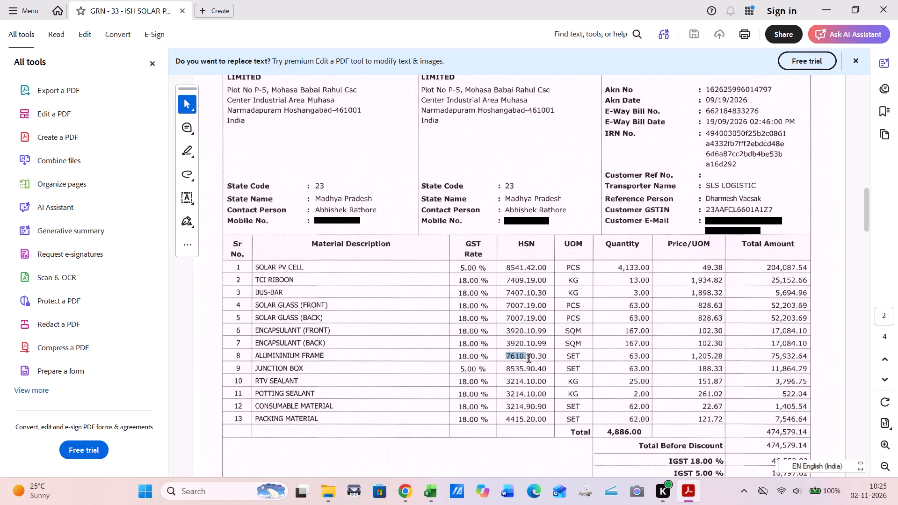
{"action": "left_click_drag", "start_coordinate": [529, 359], "coordinate": [549, 359]}
{"action": "key", "text": "ctrl+c"}
{"action": "key", "text": "alt+Tab"}
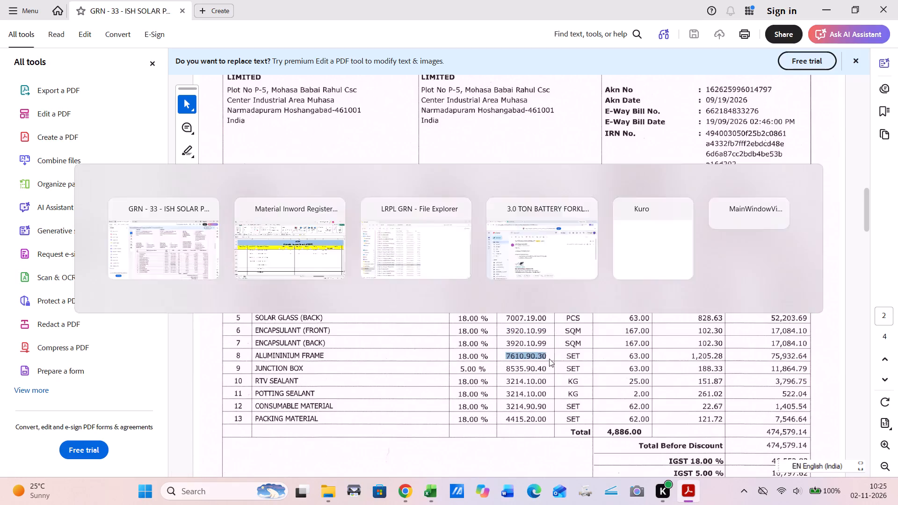
{"action": "double_click", "coordinate": [171, 372]}
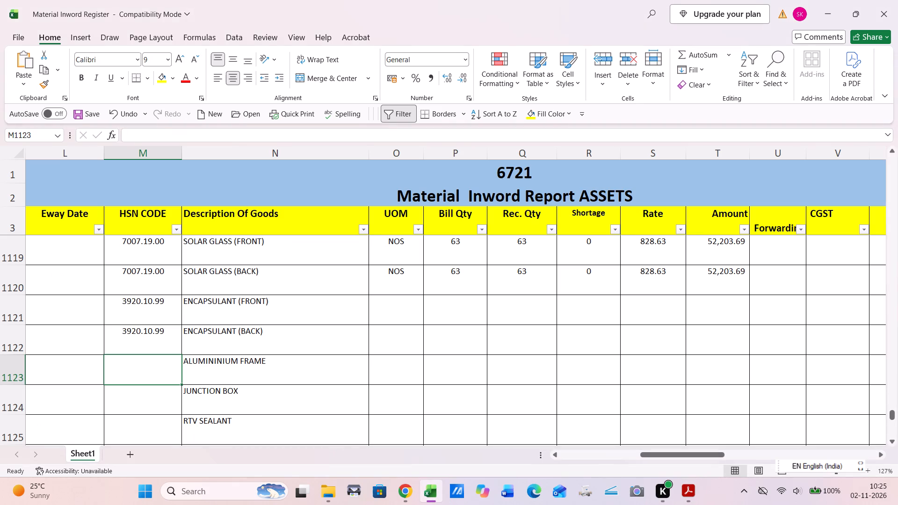
{"action": "key", "text": "ctrl+v"}
Copy the JUNCTION BOX HSN code, 8535.90.40, from the invoice PDF into HSN CODE in row 1124.
{"action": "key", "text": "alt+Tab"}
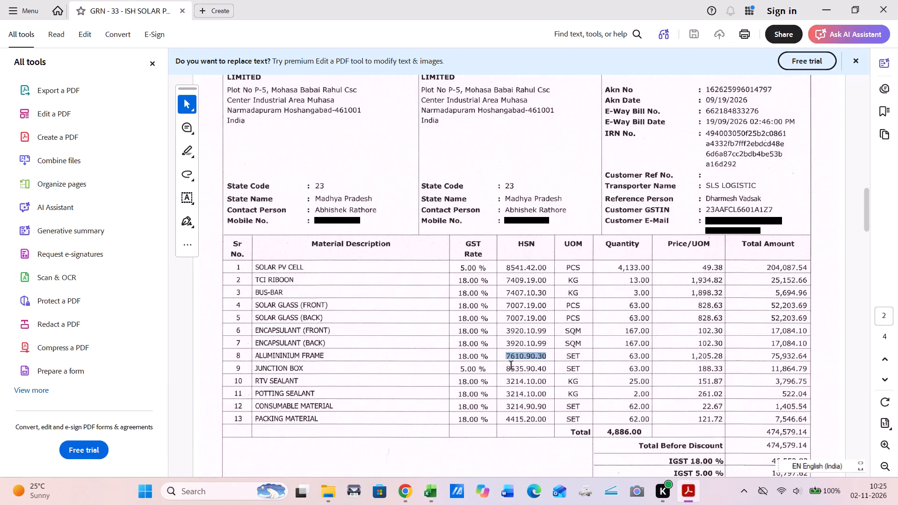
{"action": "left_click_drag", "start_coordinate": [504, 369], "coordinate": [547, 372]}
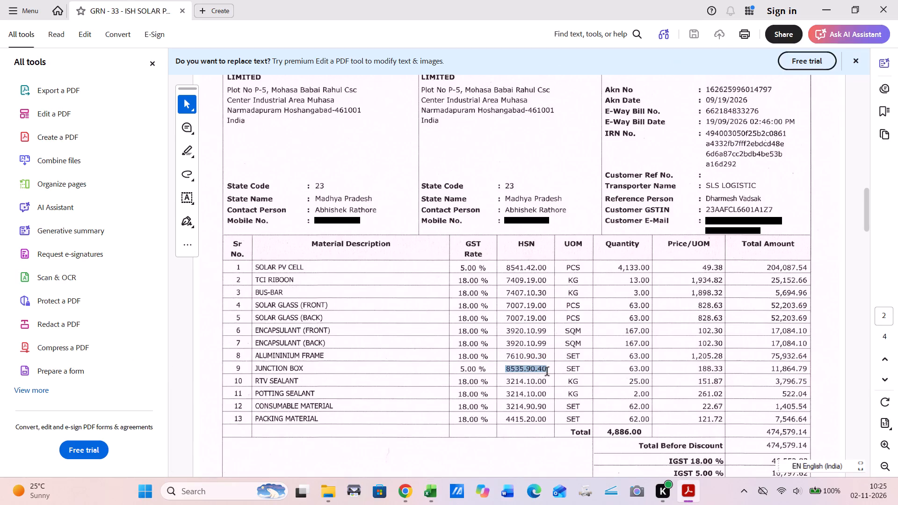
{"action": "left_click_drag", "start_coordinate": [547, 372], "coordinate": [547, 372]}
{"action": "key", "text": "ctrl+c"}
{"action": "key", "text": "alt+Tab"}
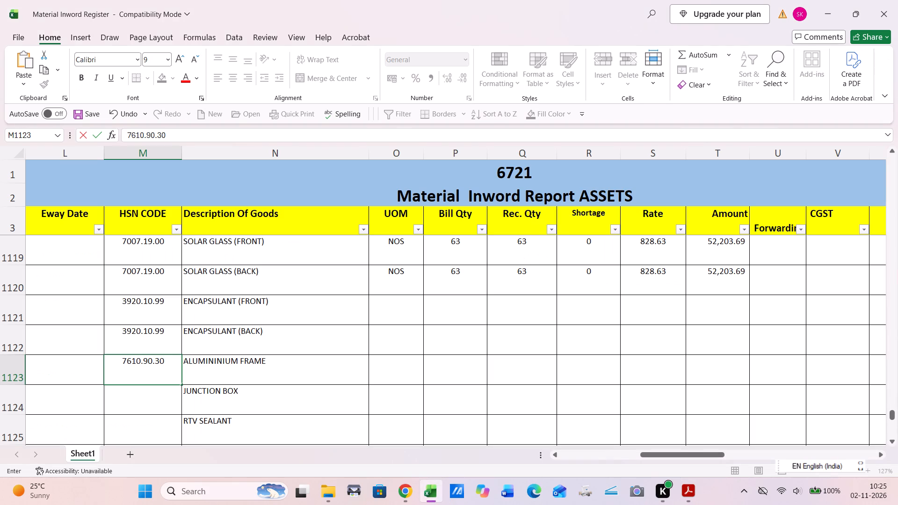
{"action": "double_click", "coordinate": [158, 394]}
{"action": "key", "text": "ctrl+v"}
Copy the RTV SEALANT HSN code, 3214.10.00, from the invoice PDF into HSN CODE in row 1125.
{"action": "key", "text": "alt+Tab"}
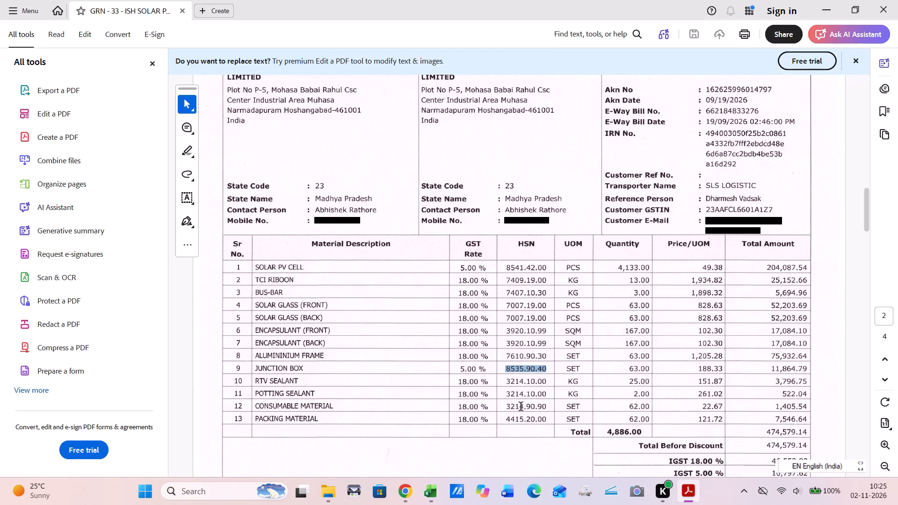
{"action": "left_click_drag", "start_coordinate": [506, 386], "coordinate": [548, 386]}
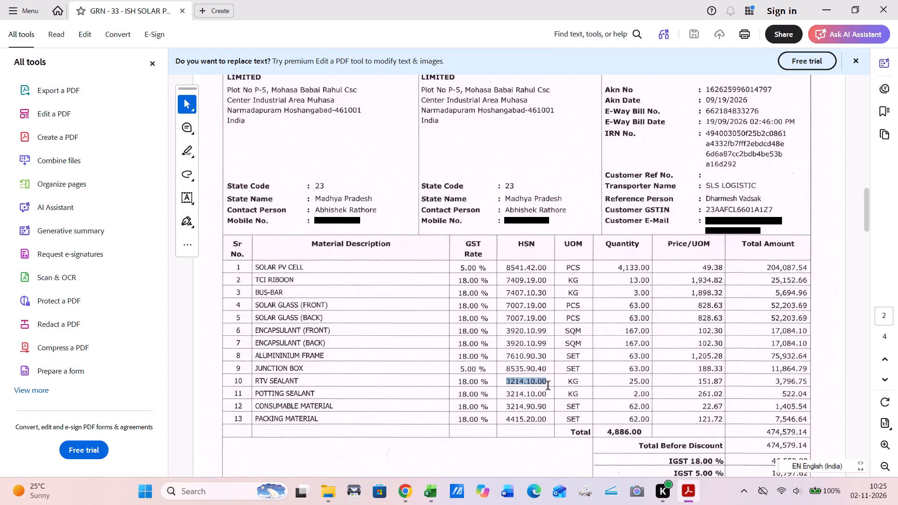
{"action": "left_click_drag", "start_coordinate": [548, 386], "coordinate": [549, 386]}
{"action": "key", "text": "ctrl+c"}
{"action": "key", "text": "alt+Tab"}
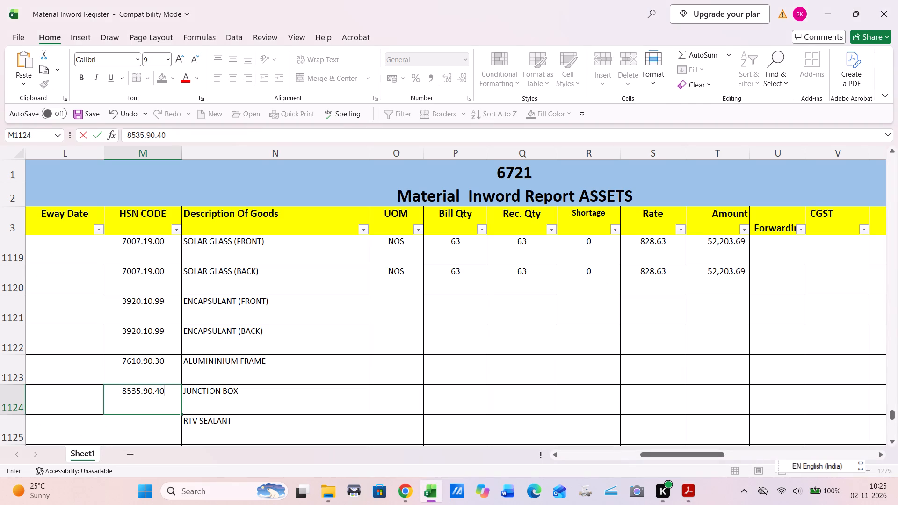
{"action": "double_click", "coordinate": [165, 435]}
{"action": "key", "text": "ctrl+v"}
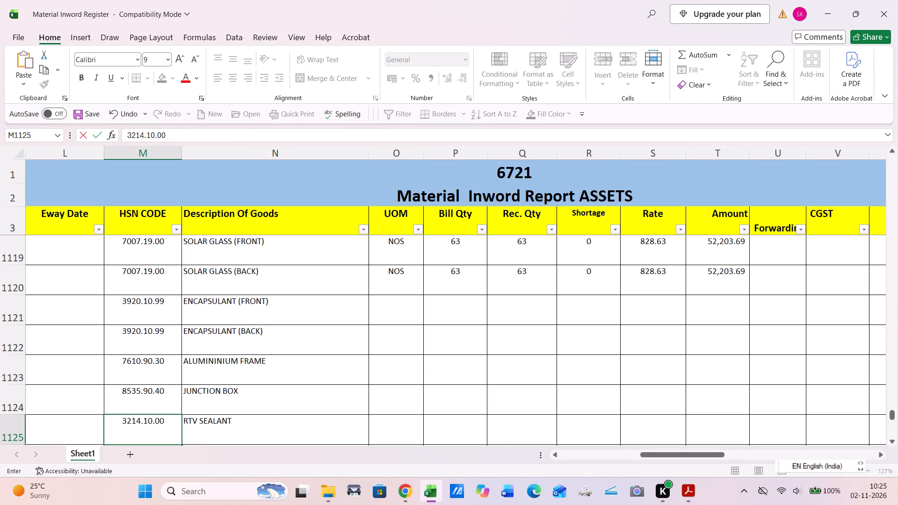
Copy the ENCAPSULANT (FRONT) unit from the invoice PDF into UOM in row 1121 and make it read SQM.
{"action": "left_click", "coordinate": [416, 301]}
{"action": "key", "text": "alt+Tab"}
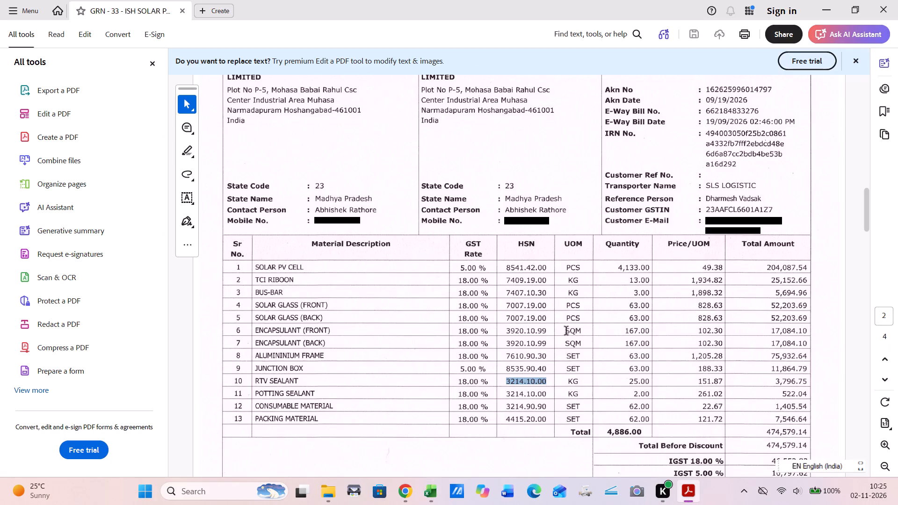
{"action": "left_click_drag", "start_coordinate": [564, 332], "coordinate": [589, 333]}
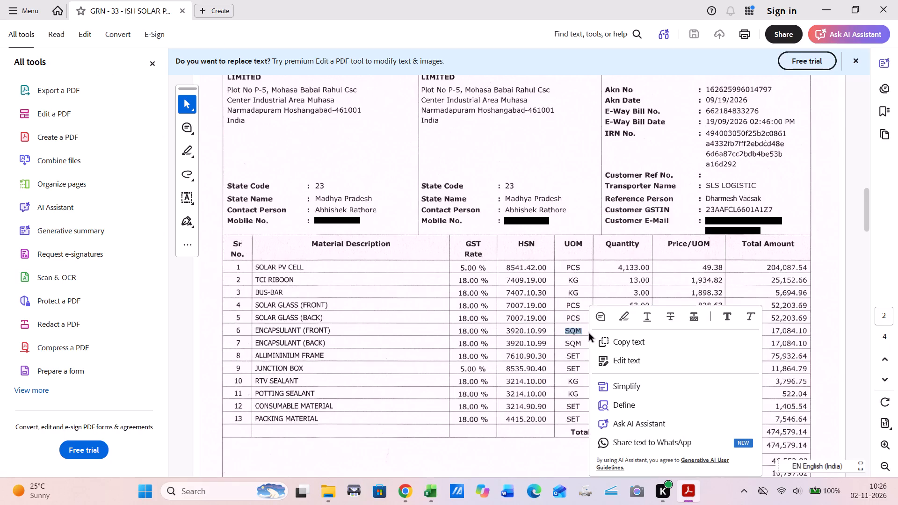
{"action": "key", "text": "ctrl+c"}
{"action": "key", "text": "alt+Tab"}
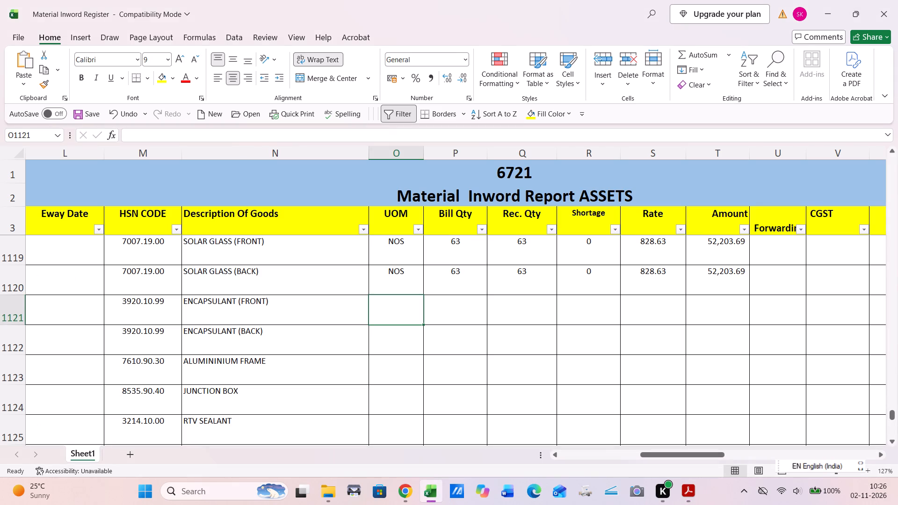
{"action": "double_click", "coordinate": [391, 308]}
{"action": "key", "text": "ctrl+v"}
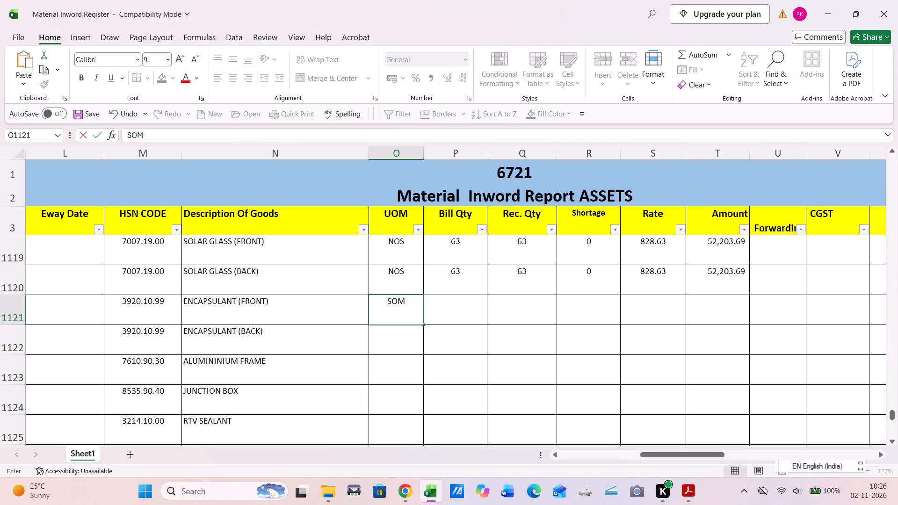
{"action": "left_click", "coordinate": [398, 301]}
{"action": "key", "text": "BackSpace"}
{"action": "key", "text": "q"}
{"action": "key", "text": "Return"}
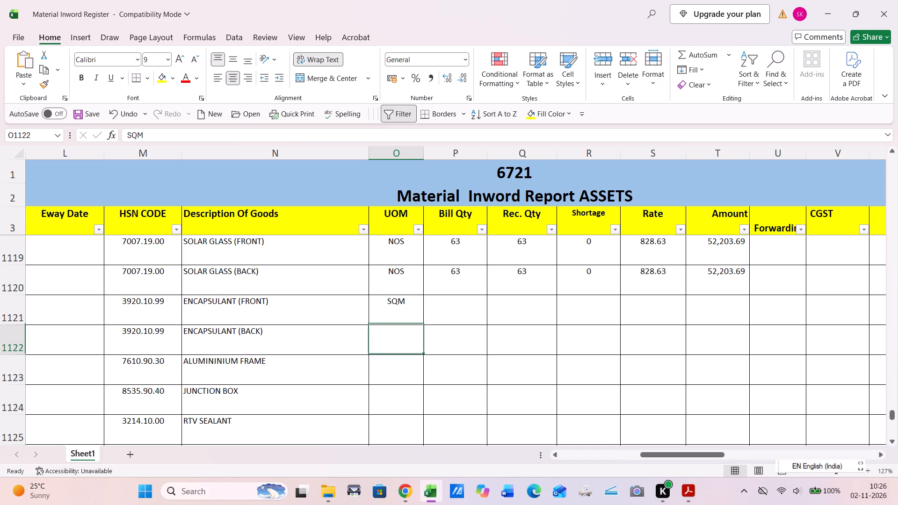
Copy the SQM unit from row 1121 into UOM for ENCAPSULANT (BACK) in row 1122.
{"action": "key", "text": "Up"}
{"action": "key", "text": "ctrl+c"}
{"action": "key", "text": "Down"}
{"action": "key", "text": "ctrl+v"}
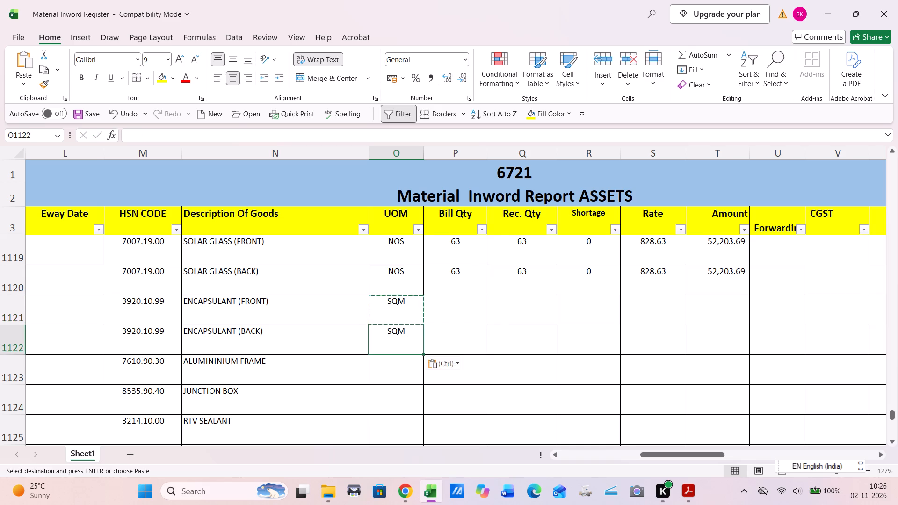
{"action": "key", "text": "Down"}
{"action": "key", "text": "Escape"}
Enter SET as the UOM for ALUMININIUM FRAME and JUNCTION BOX in rows 1123 and 1124, following the invoice PDF.
{"action": "key", "text": "Down"}
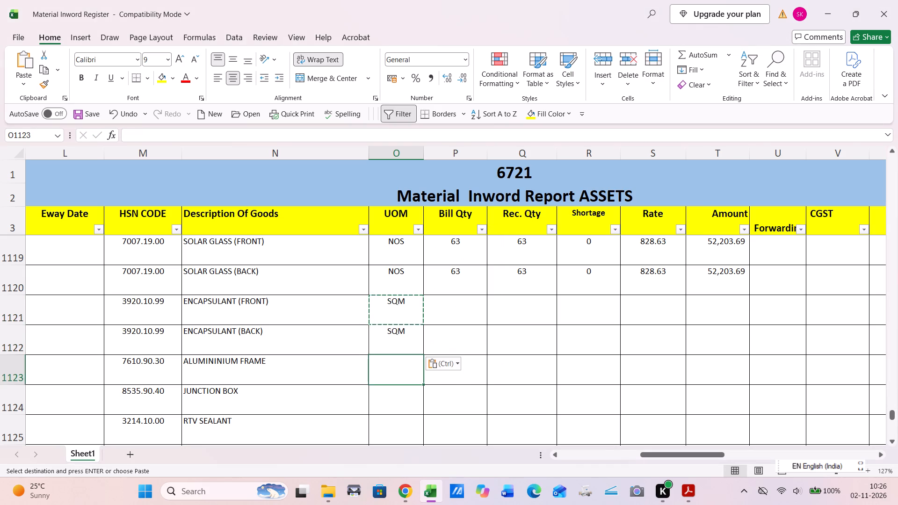
{"action": "key", "text": "alt+Tab"}
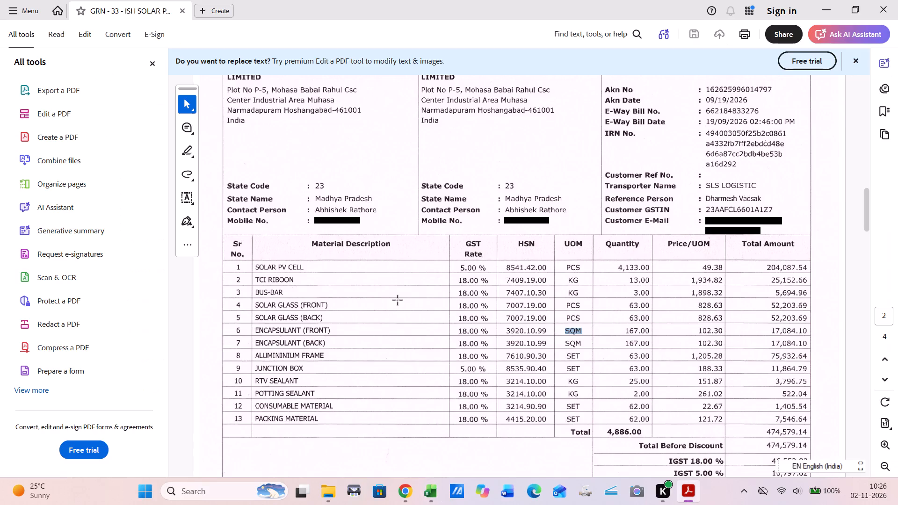
{"action": "key", "text": "alt+Tab"}
{"action": "type", "text": "SE"}
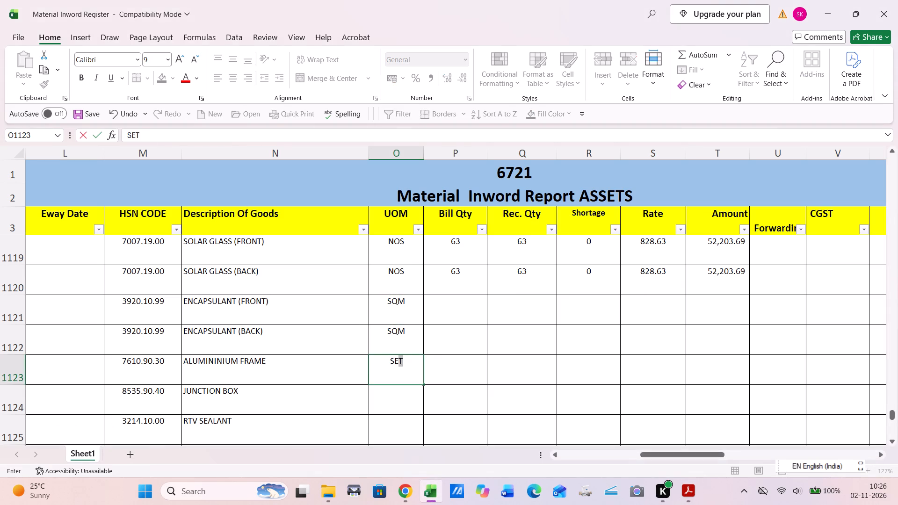
{"action": "key", "text": "Down"}
{"action": "type", "text": "SE"}
{"action": "key", "text": "Down"}
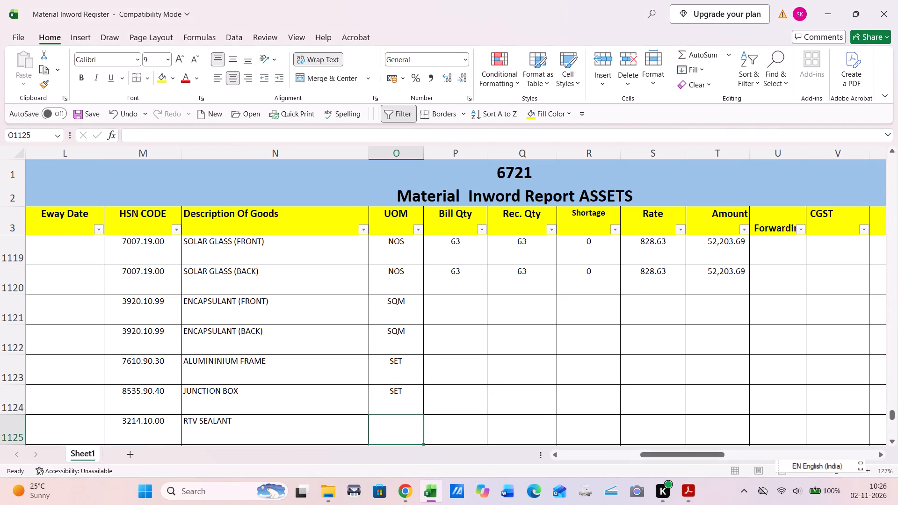
Enter Kgs as the UOM for RTV SEALANT in row 1125, following the invoice PDF.
{"action": "key", "text": "alt+Tab"}
{"action": "key", "text": "alt+Tab"}
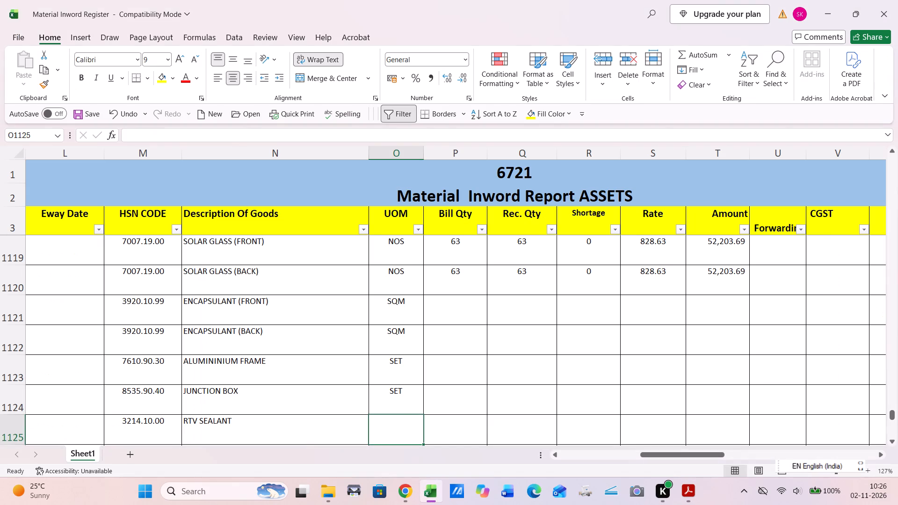
{"action": "type", "text": "KG"}
{"action": "key", "text": "Tab"}
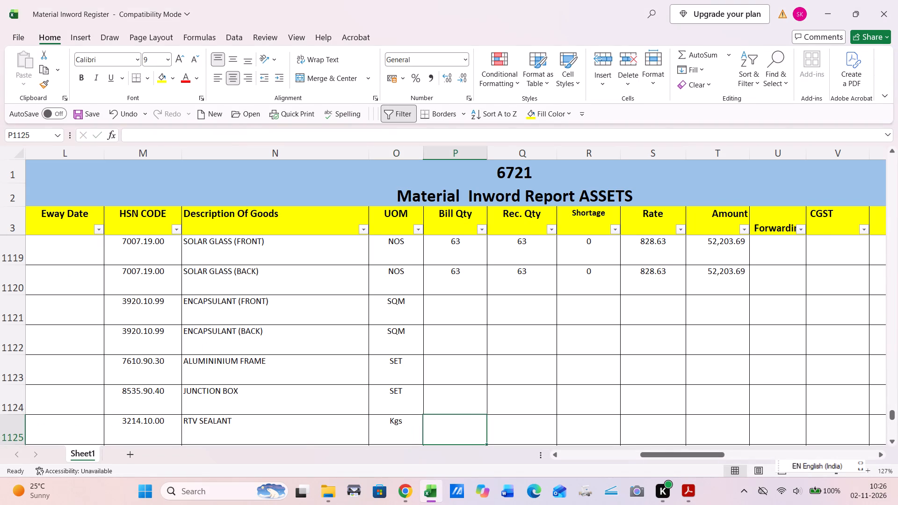
Enter 167 as the Bill Qty for ENCAPSULANT (FRONT) and ENCAPSULANT (BACK) in rows 1121 and 1122, following the invoice PDF.
{"action": "left_click", "coordinate": [446, 296]}
{"action": "key", "text": "alt+Tab"}
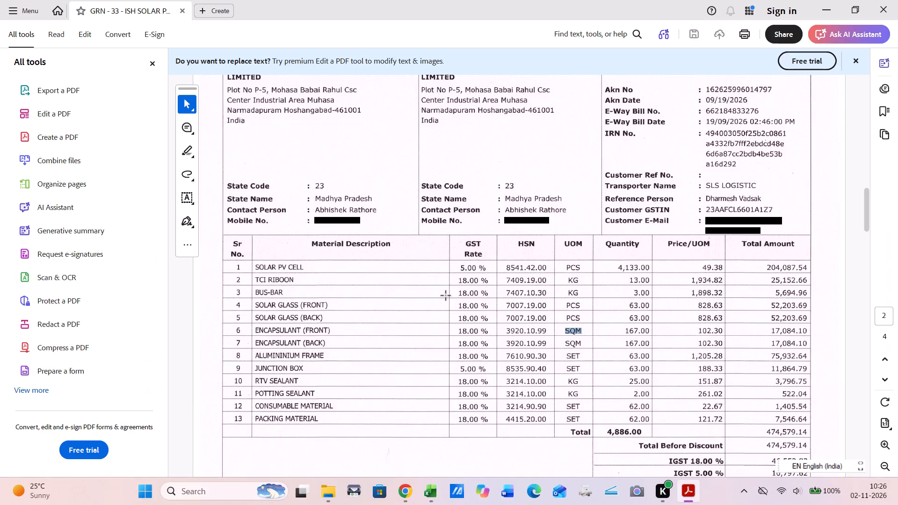
{"action": "key", "text": "alt+Tab"}
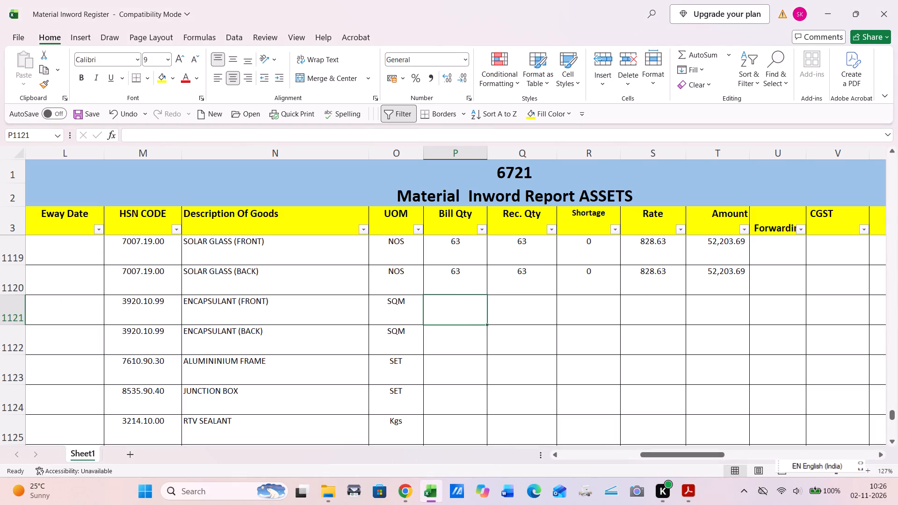
{"action": "type", "text": "1678"}
{"action": "key", "text": "Down"}
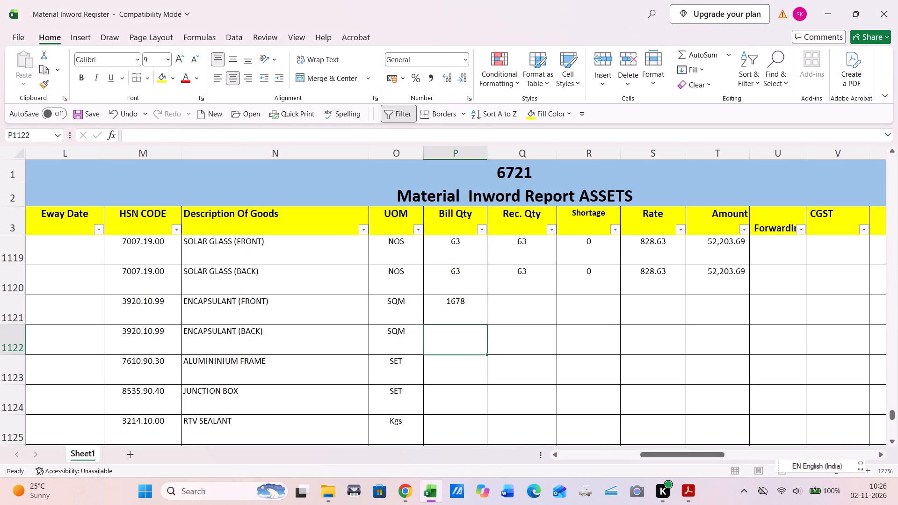
{"action": "key", "text": "Up"}
{"action": "type", "text": "167"}
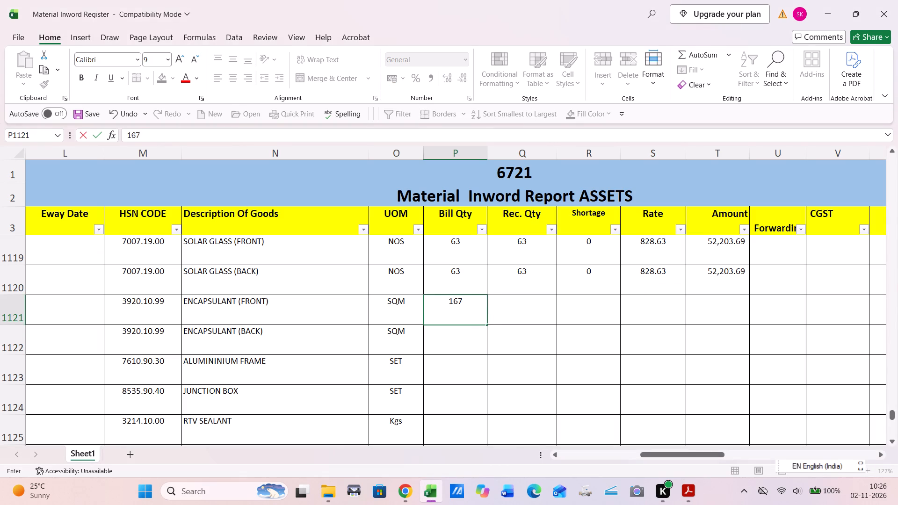
{"action": "key", "text": "Down"}
{"action": "type", "text": "167"}
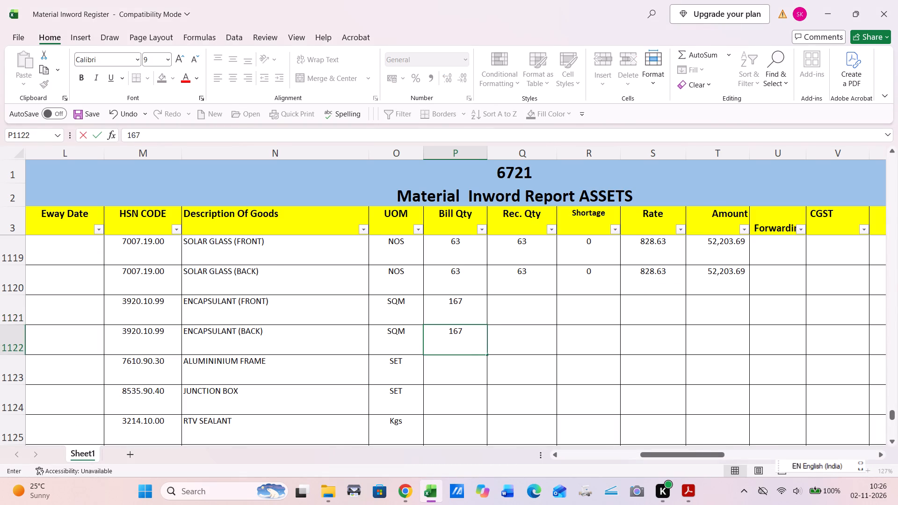
{"action": "key", "text": "Down"}
Enter the invoice's Bill Qty in rows 1123 to 1125: 63 for ALUMININIUM FRAME, 63 for JUNCTION BOX and 25 for RTV SEALANT.
{"action": "key", "text": "alt+Tab"}
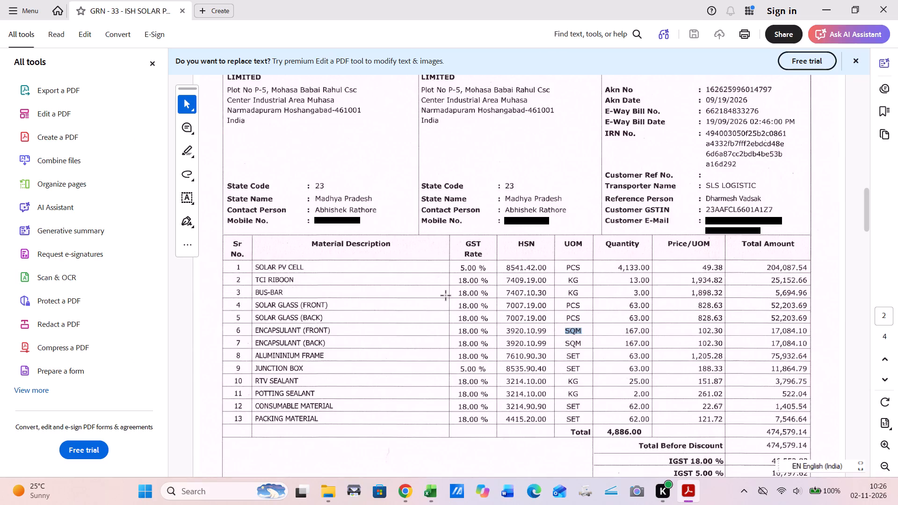
{"action": "key", "text": "alt+Tab"}
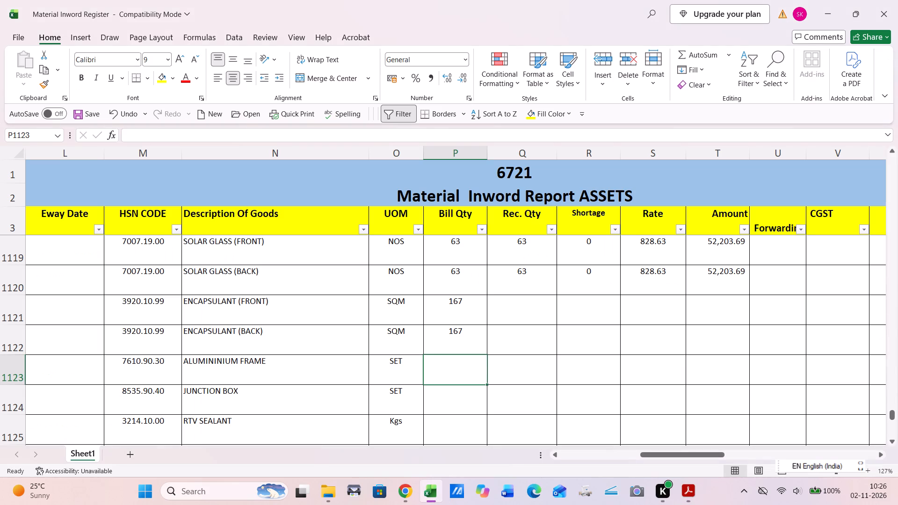
{"action": "type", "text": "63"}
{"action": "key", "text": "Down"}
{"action": "type", "text": "63"}
{"action": "key", "text": "Down"}
{"action": "key", "text": "alt+Tab"}
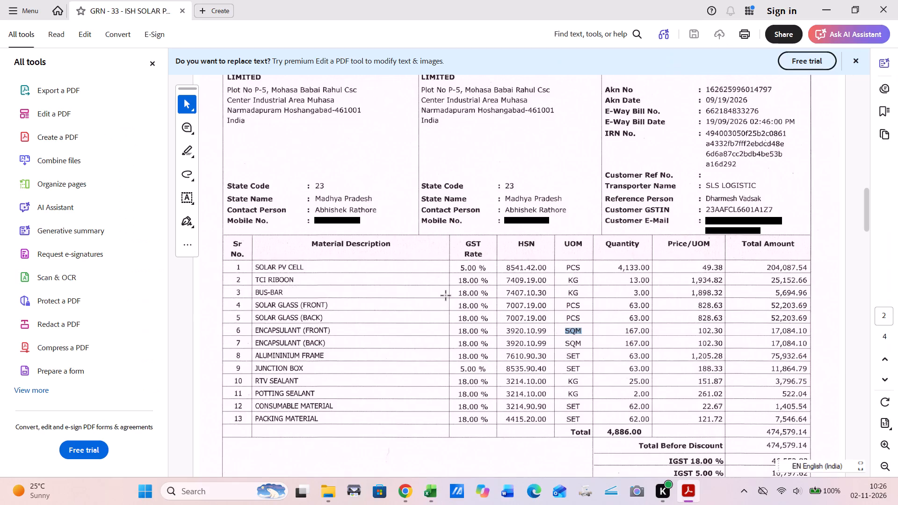
{"action": "key", "text": "alt+Tab"}
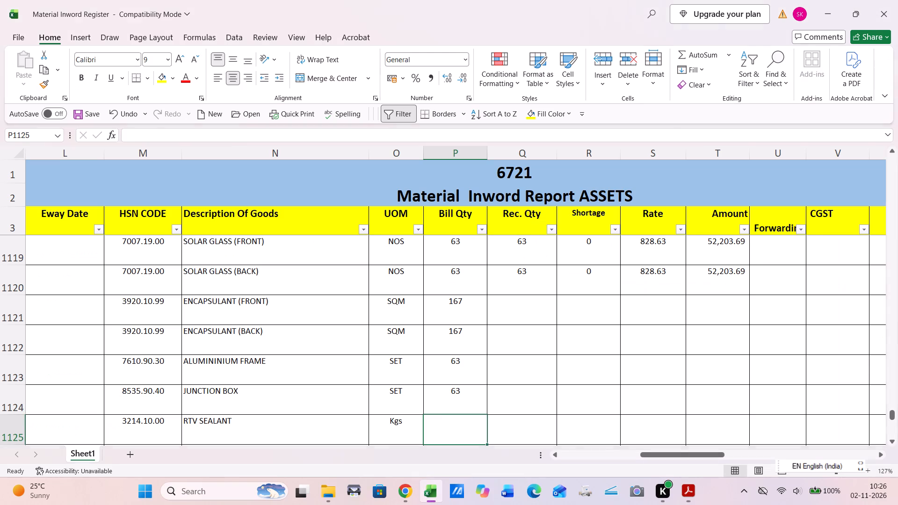
{"action": "type", "text": "25"}
{"action": "key", "text": "Right"}
{"action": "key", "text": "alt+Tab"}
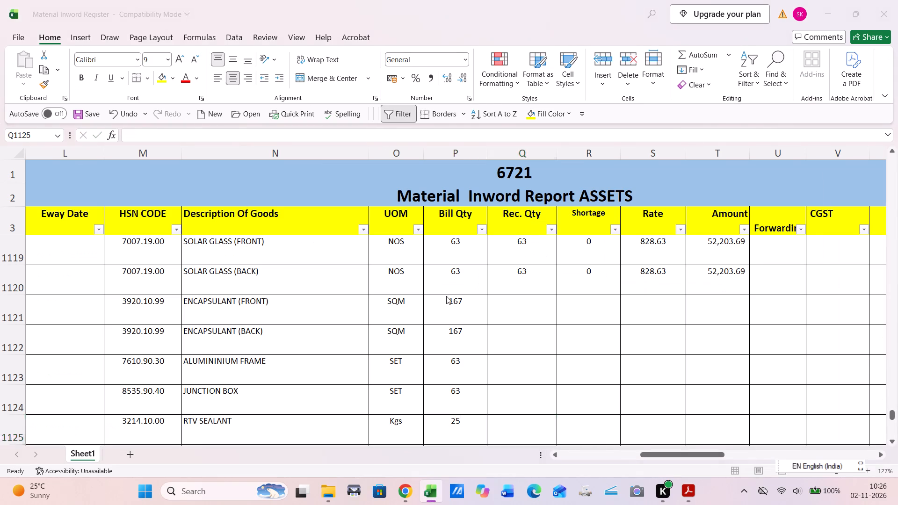
{"action": "key", "text": "alt+Tab"}
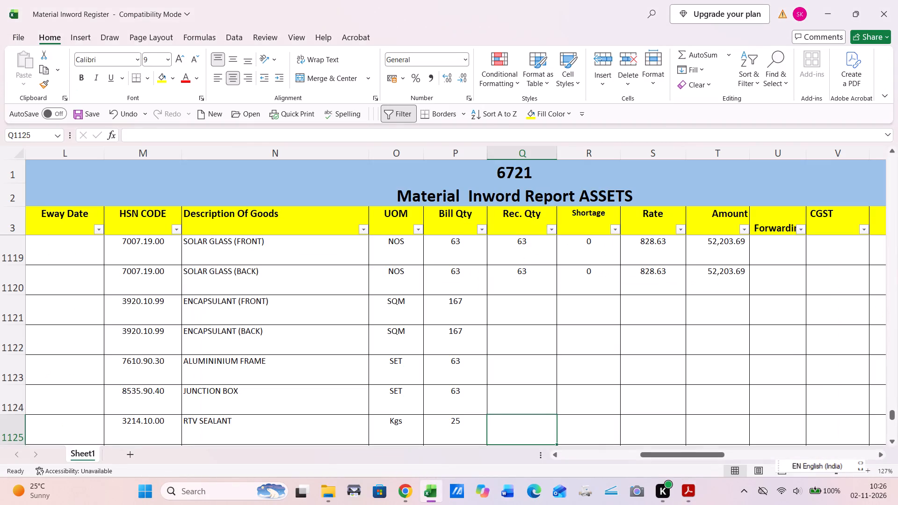
Copy the Bill Qty values of rows 1121 to 1125 into Rec. Qty for the same rows.
{"action": "left_click_drag", "start_coordinate": [448, 308], "coordinate": [457, 404]}
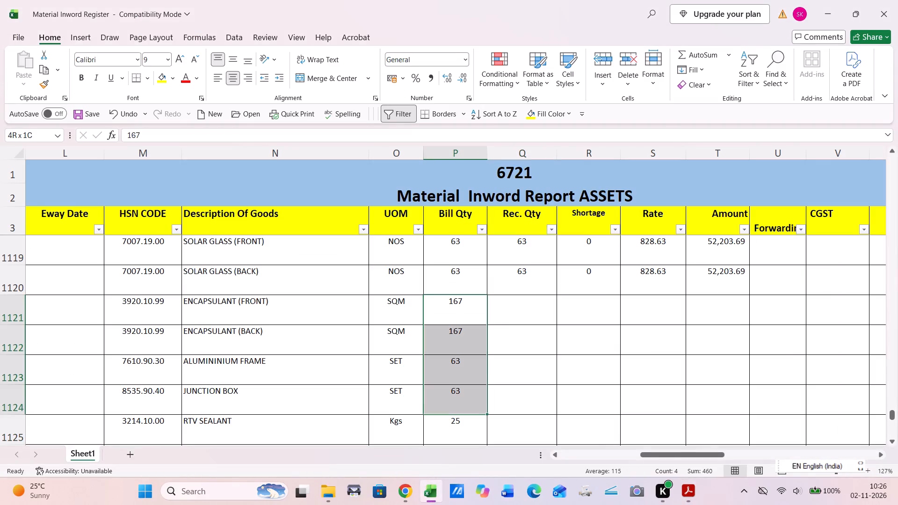
{"action": "left_click_drag", "start_coordinate": [457, 404], "coordinate": [462, 419]}
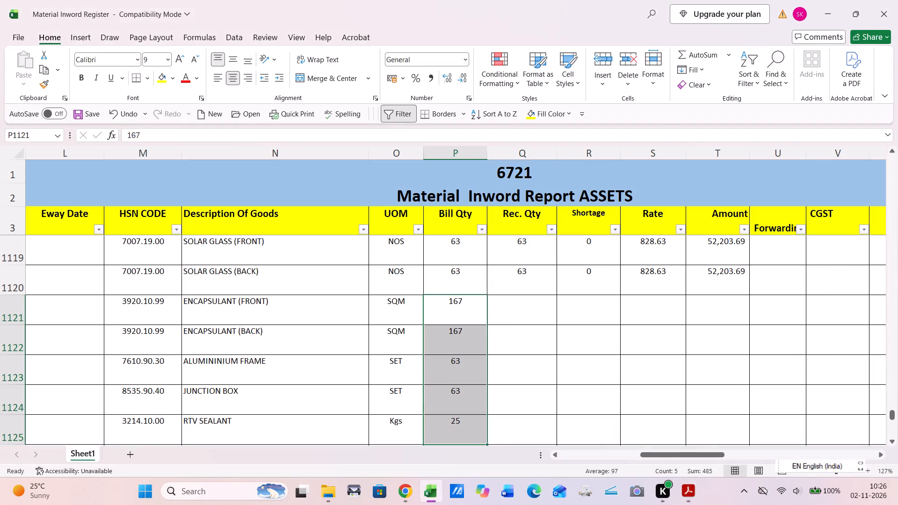
{"action": "key", "text": "ctrl+c"}
{"action": "key", "text": "Right"}
{"action": "key", "text": "ctrl+v"}
Copy the Shortage formula from row 1120 into rows 1121 to 1125.
{"action": "key", "text": "Right"}
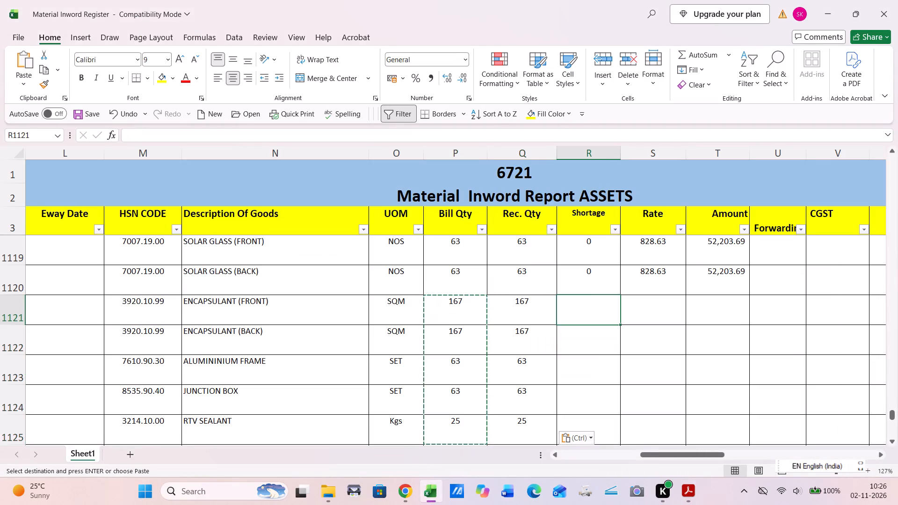
{"action": "key", "text": "Up"}
{"action": "key", "text": "ctrl+c"}
{"action": "key", "text": "Down"}
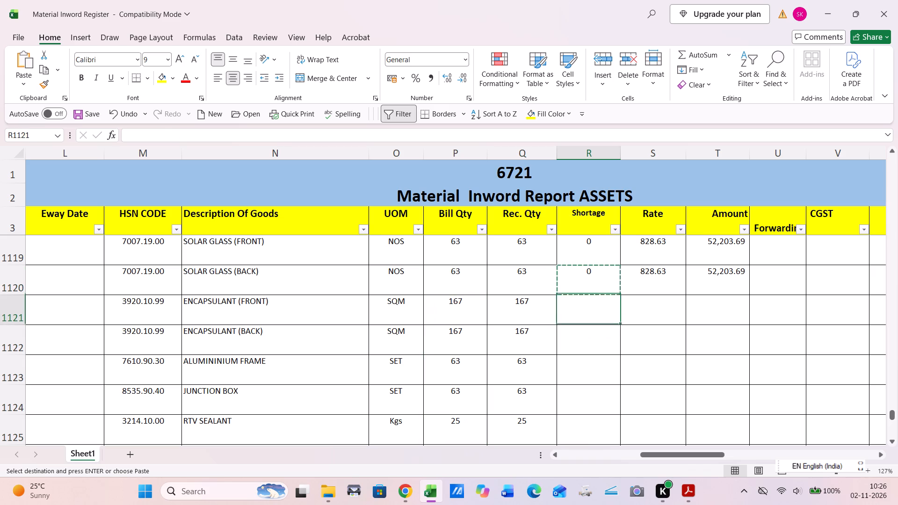
{"action": "key", "text": "shift+Down"}
{"action": "key", "text": "shift+Down"}
{"action": "key", "text": "shift+Down"}
{"action": "key", "text": "shift+Down"}
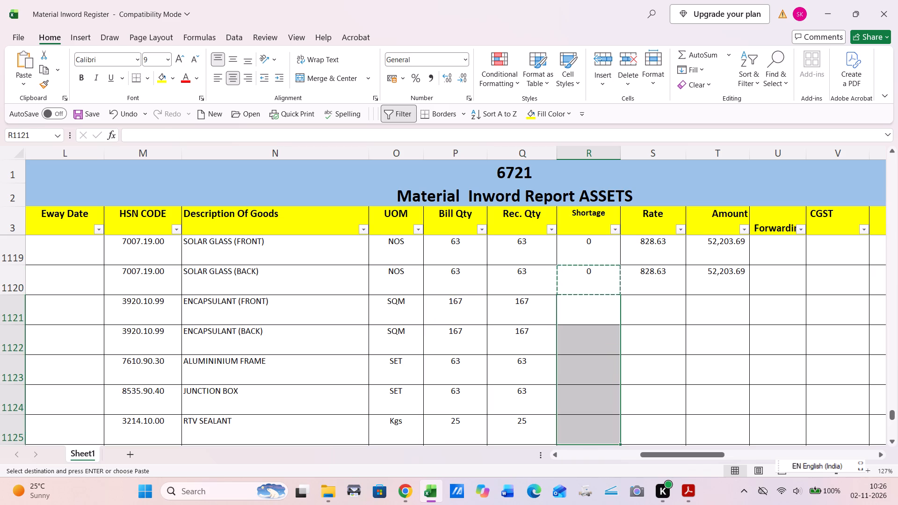
{"action": "key", "text": "shift+Return"}
{"action": "key", "text": "Return"}
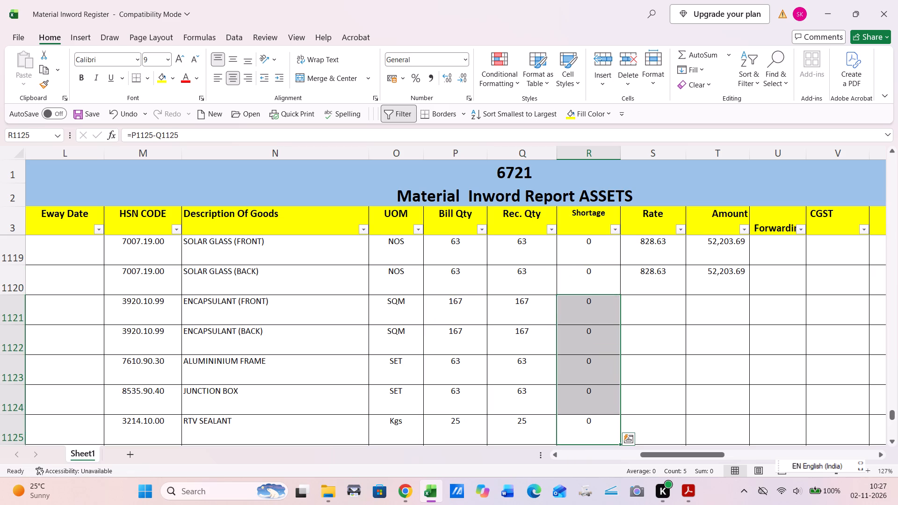
Enter 102.3 as the Rate for ENCAPSULANT (FRONT) and ENCAPSULANT (BACK) in rows 1121 and 1122, following the invoice PDF.
{"action": "left_click", "coordinate": [641, 303]}
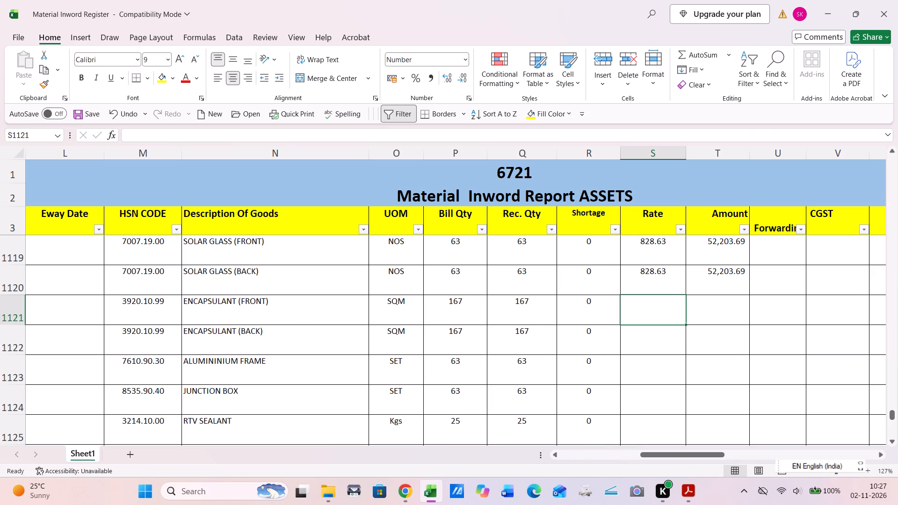
{"action": "key", "text": "alt+Tab"}
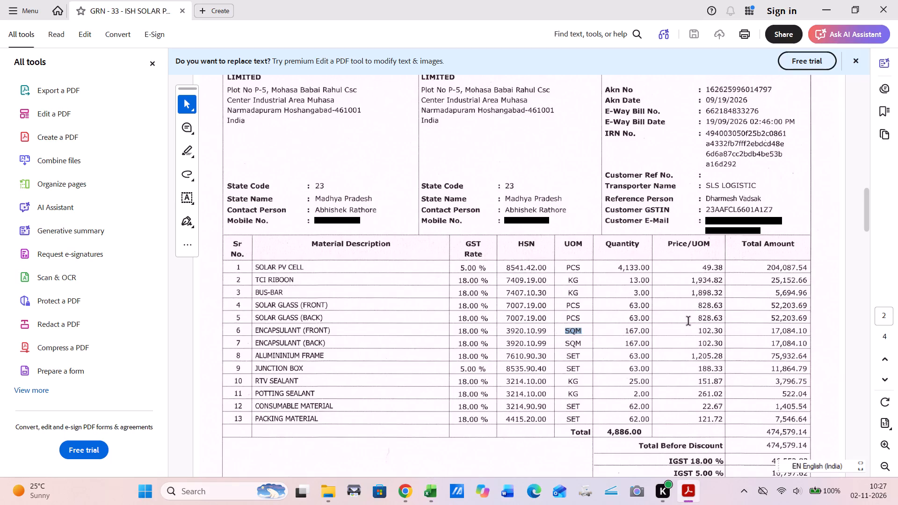
{"action": "left_click_drag", "start_coordinate": [695, 332], "coordinate": [717, 341]}
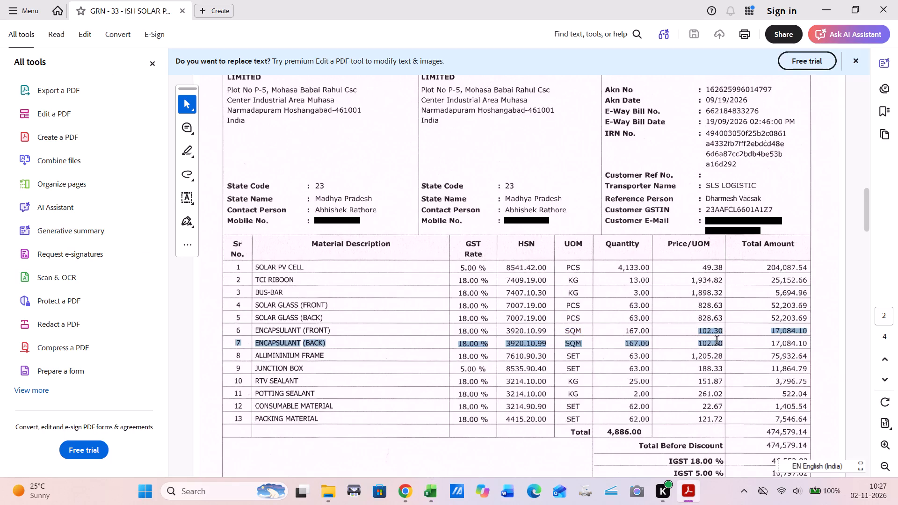
{"action": "left_click", "coordinate": [688, 329]}
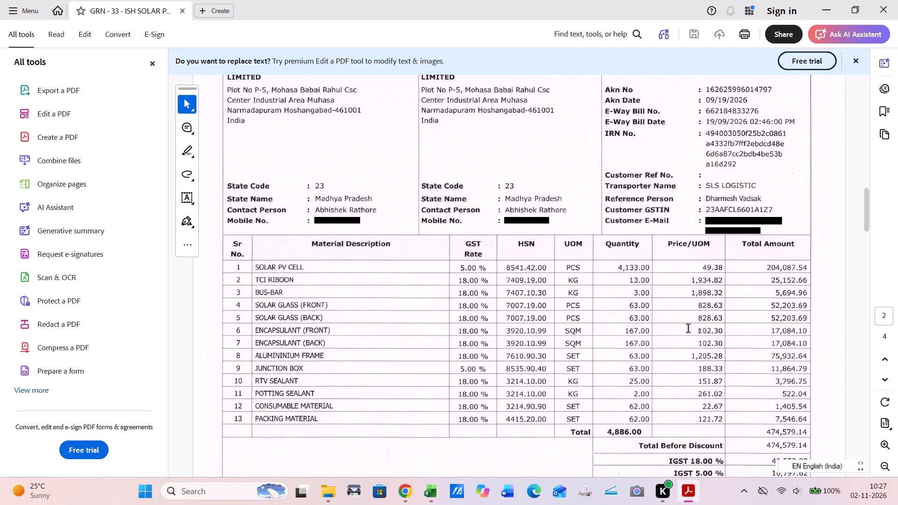
{"action": "key", "text": "alt+Tab"}
{"action": "type", "text": "102.3"}
{"action": "key", "text": "Return"}
{"action": "key", "text": "alt+Tab"}
{"action": "key", "text": "alt+Tab"}
{"action": "type", "text": "102.3"}
{"action": "key", "text": "Return"}
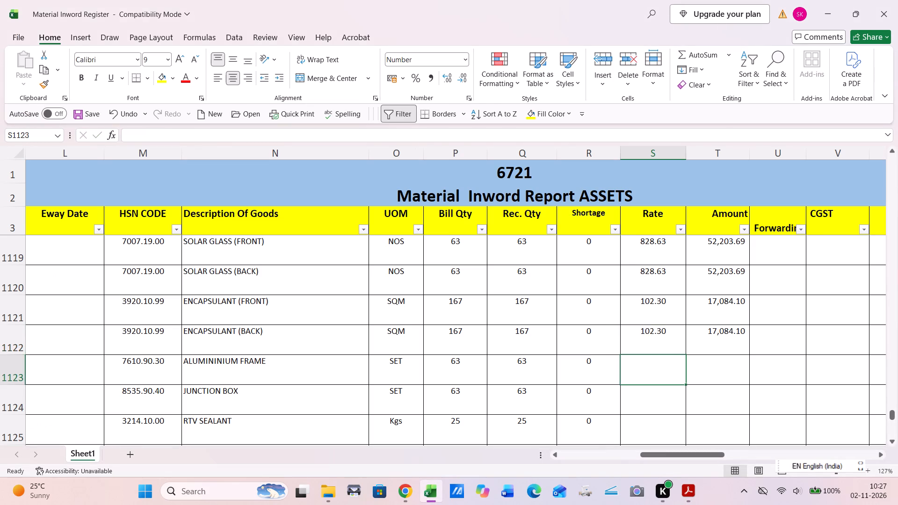
Enter the invoice rates in rows 1123 to 1125: 1205.28 for ALUMININIUM FRAME, 188.33 for JUNCTION BOX and 151.87 for RTV SEALANT.
{"action": "key", "text": "alt+Tab"}
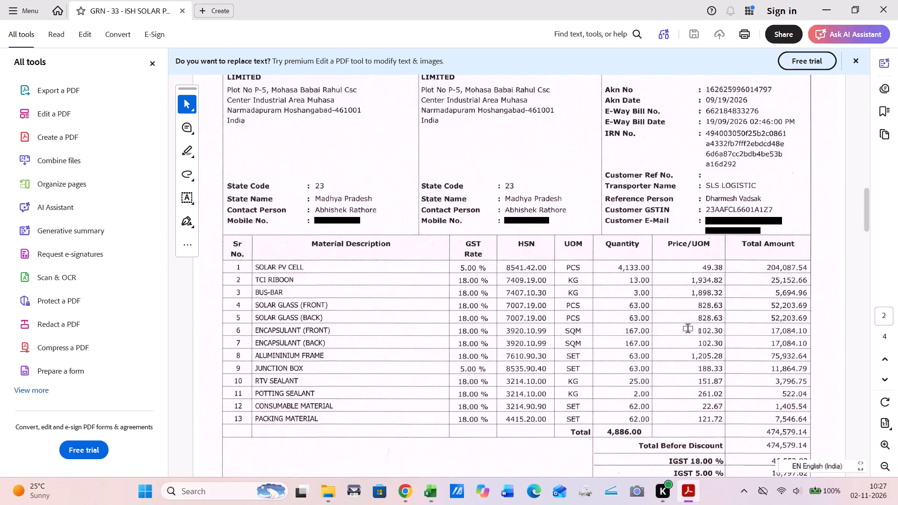
{"action": "key", "text": "alt+Tab"}
{"action": "type", "text": "1205.28"}
{"action": "key", "text": "Return"}
{"action": "key", "text": "alt+Tab"}
{"action": "key", "text": "alt+Tab"}
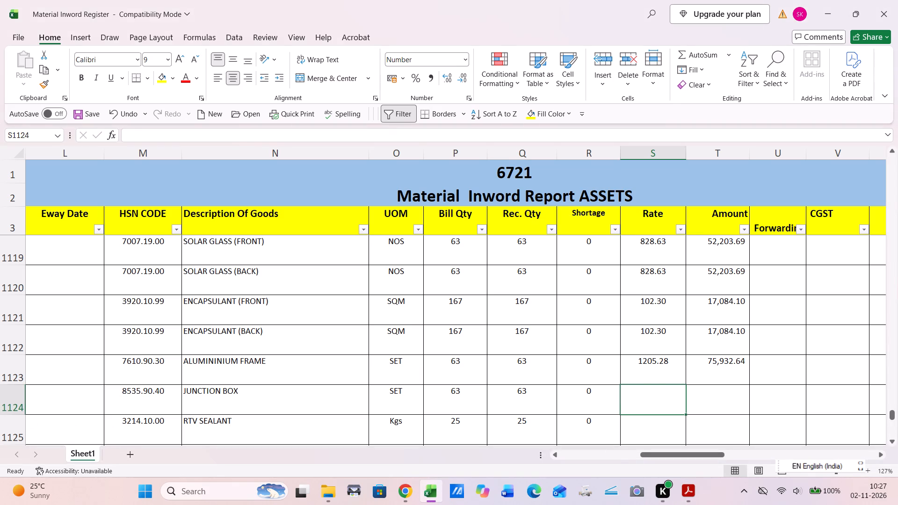
{"action": "type", "text": "188.33"}
{"action": "key", "text": "Down"}
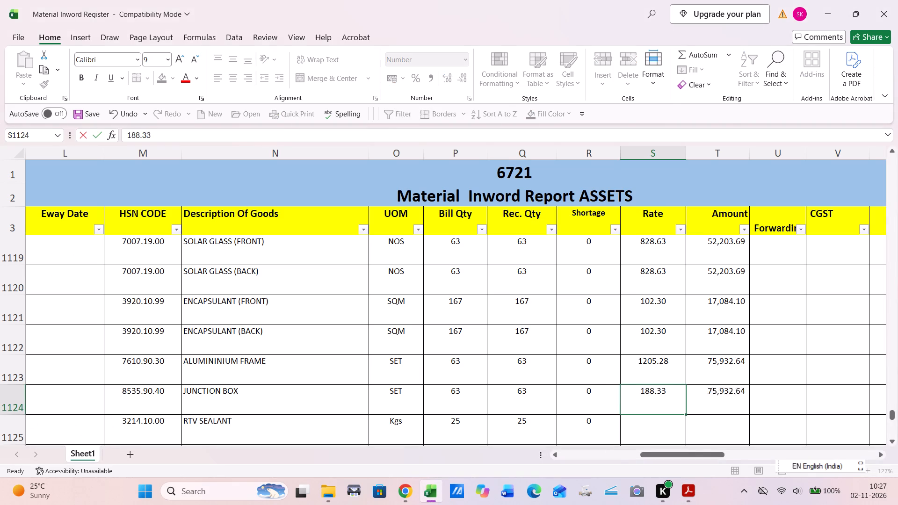
{"action": "key", "text": "alt+Tab"}
{"action": "key", "text": "alt+Tab"}
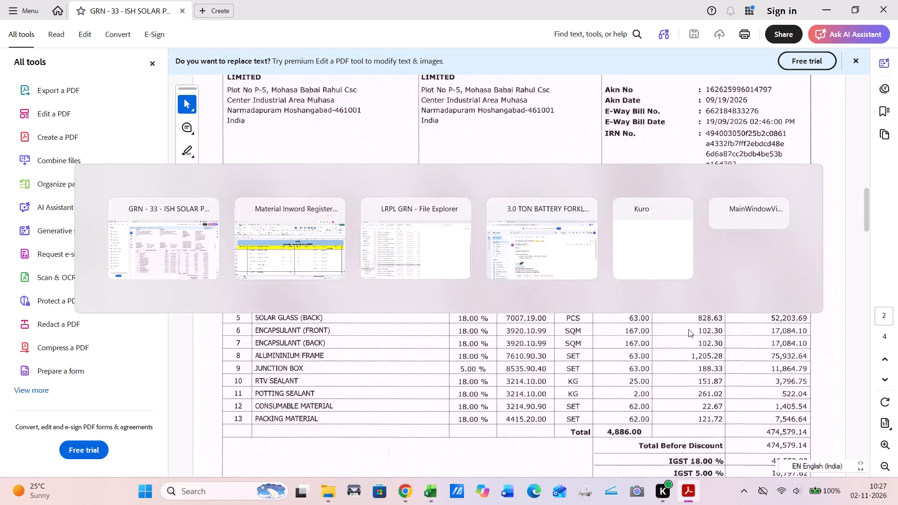
{"action": "type", "text": "151.87"}
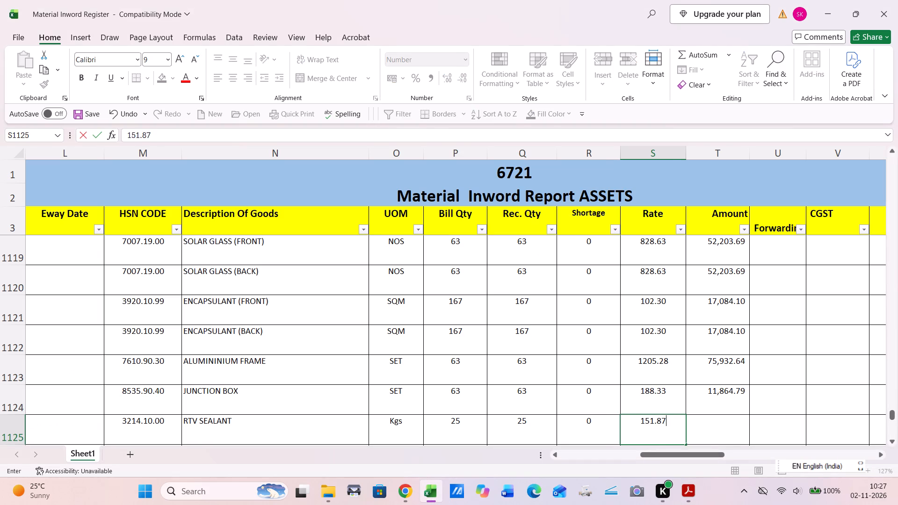
{"action": "key", "text": "Tab"}
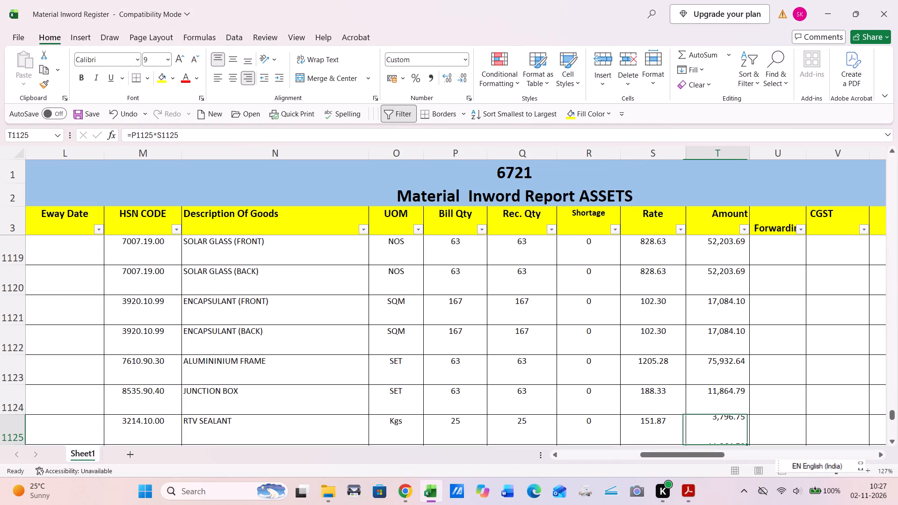
Copy the 18% IGST formula from row 1117 into rows 1118 to 1125.
{"action": "left_click", "coordinate": [778, 252]}
{"action": "key", "text": "Right"}
{"action": "key", "text": "Right"}
{"action": "key", "text": "Right"}
{"action": "key", "text": "Right"}
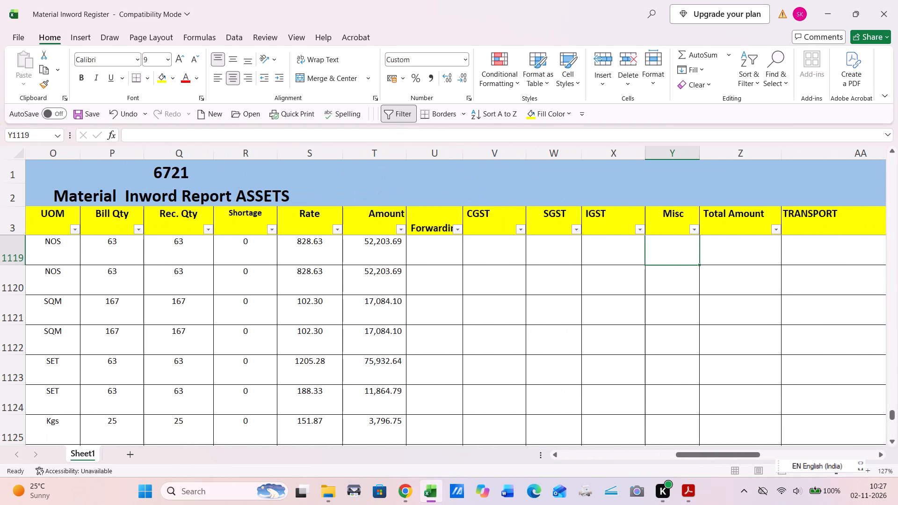
{"action": "key", "text": "Left"}
{"action": "key", "text": "Up"}
{"action": "key", "text": "Up"}
{"action": "key", "text": "Up"}
{"action": "key", "text": "Down"}
{"action": "key", "text": "alt+Tab"}
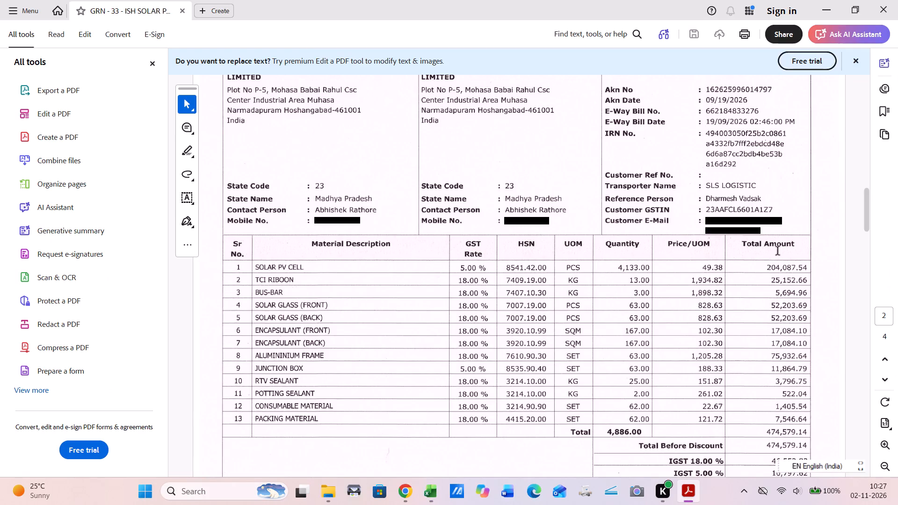
{"action": "key", "text": "alt+Tab"}
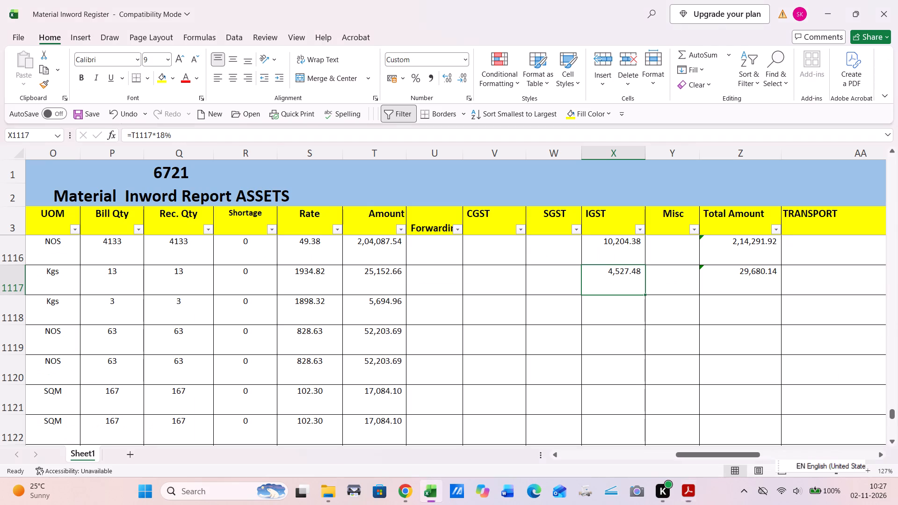
{"action": "key", "text": "ctrl+c"}
{"action": "key", "text": "Down"}
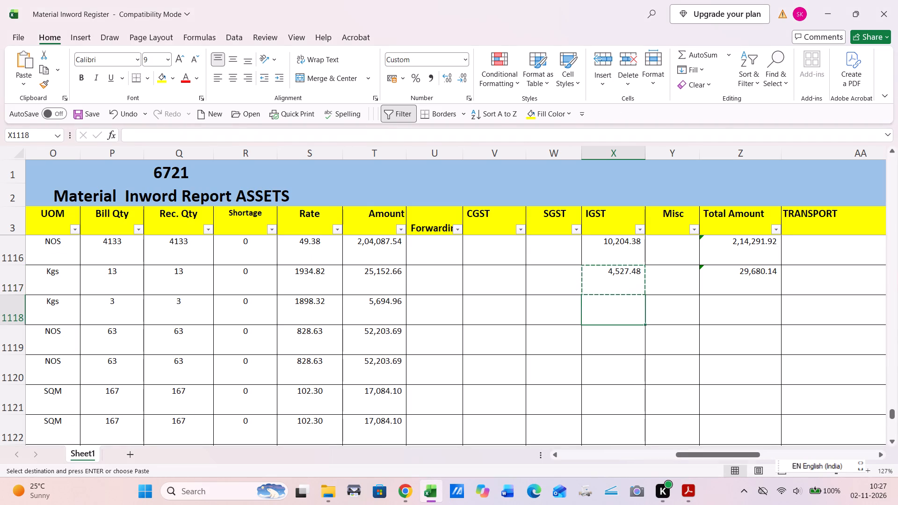
{"action": "key", "text": "shift+Down"}
{"action": "key", "text": "shift+Down"}
{"action": "key", "text": "shift+Down"}
{"action": "key", "text": "shift+Down"}
{"action": "key", "text": "shift+Down"}
{"action": "key", "text": "shift+Down"}
{"action": "key", "text": "shift+Down"}
{"action": "key", "text": "shift+Down"}
{"action": "key", "text": "shift+Down"}
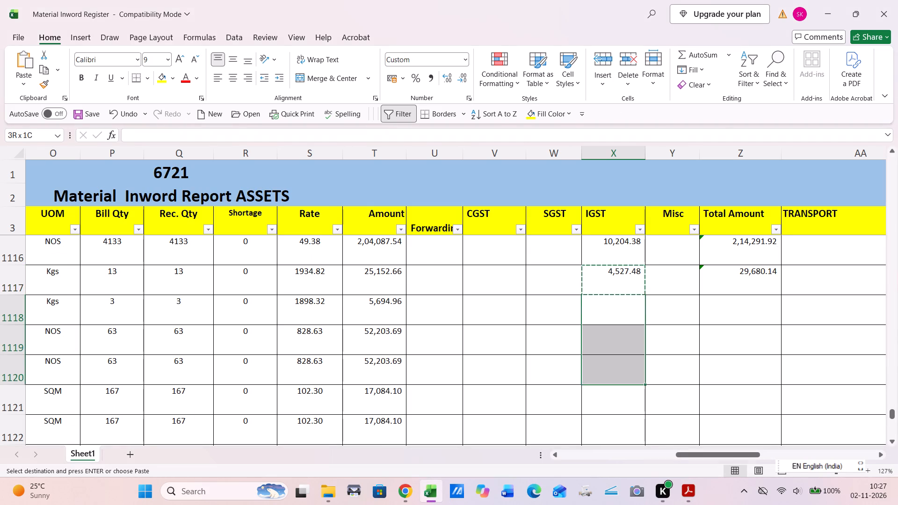
{"action": "key", "text": "shift+Up"}
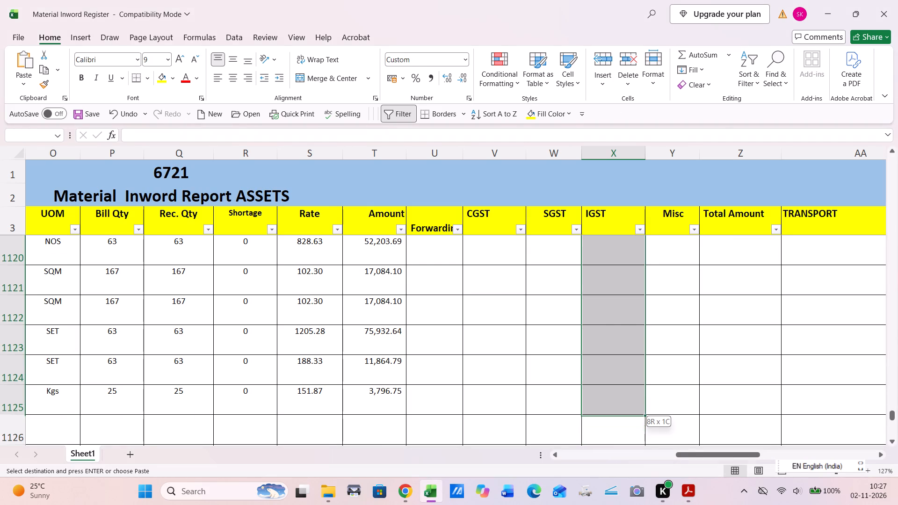
{"action": "key", "text": "Return"}
Change the IGST formula for JUNCTION BOX in row 1124 to 5% of the Amount, =T1124*5%.
{"action": "key", "text": "Left"}
{"action": "key", "text": "Left"}
{"action": "key", "text": "Left"}
{"action": "key", "text": "Left"}
{"action": "key", "text": "Left"}
{"action": "key", "text": "Left"}
{"action": "key", "text": "Left"}
{"action": "key", "text": "Left"}
{"action": "key", "text": "Left"}
{"action": "key", "text": "Left"}
{"action": "key", "text": "Left"}
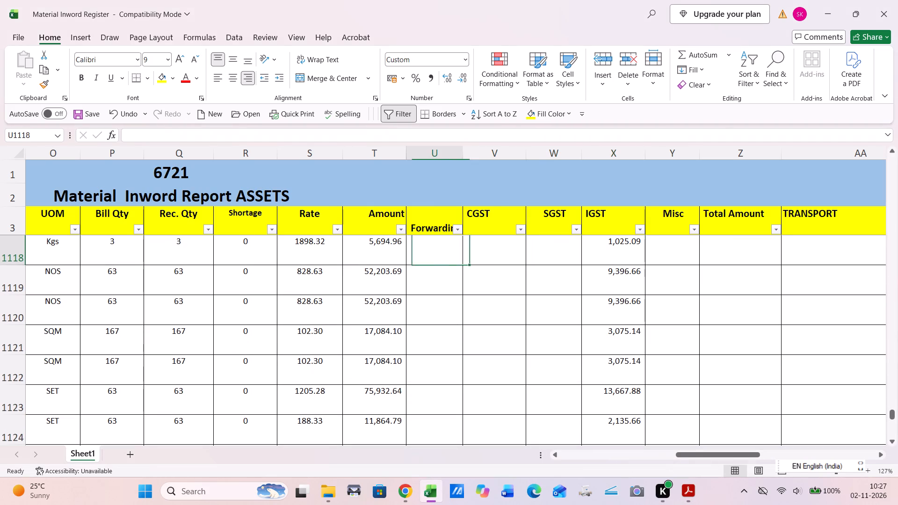
{"action": "key", "text": "Down"}
{"action": "key", "text": "Down"}
{"action": "key", "text": "Down"}
{"action": "key", "text": "Down"}
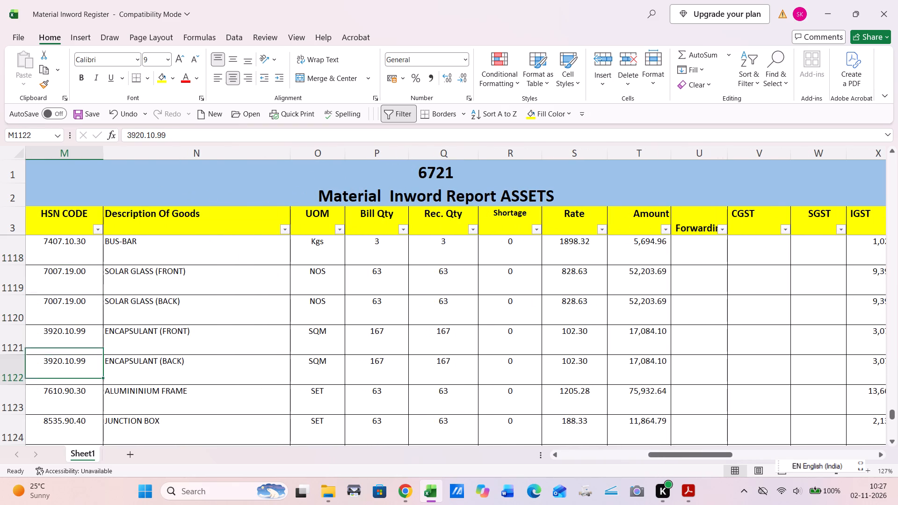
{"action": "key", "text": "Down"}
{"action": "key", "text": "Down"}
{"action": "key", "text": "Right"}
{"action": "key", "text": "Right"}
{"action": "key", "text": "Right"}
{"action": "key", "text": "Right"}
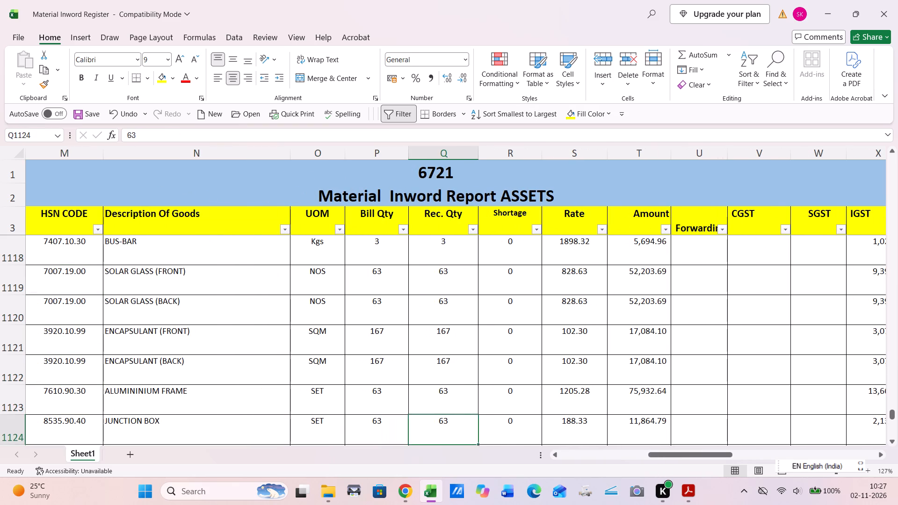
{"action": "key", "text": "Right"}
{"action": "key", "text": "Right"}
{"action": "key", "text": "Right"}
{"action": "key", "text": "Right"}
{"action": "key", "text": "Right"}
{"action": "key", "text": "Right"}
{"action": "key", "text": "Right"}
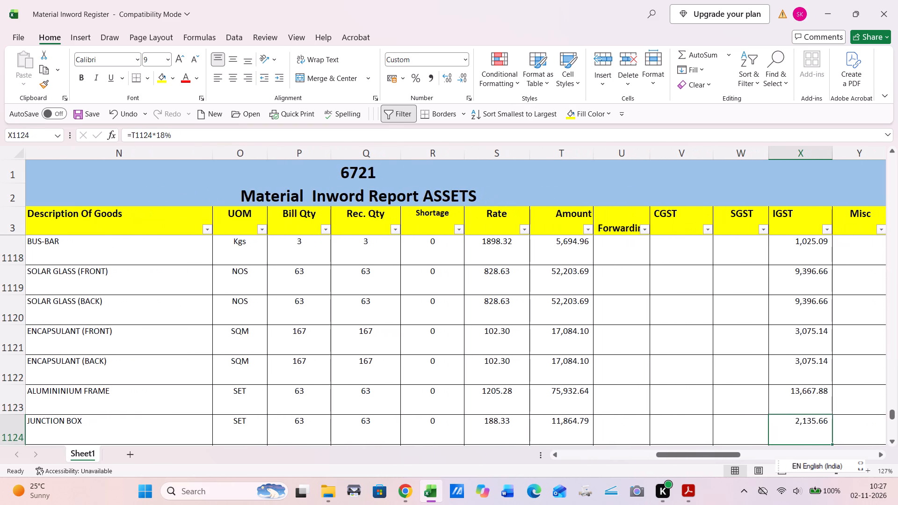
{"action": "key", "text": "F2"}
{"action": "key", "text": "Left"}
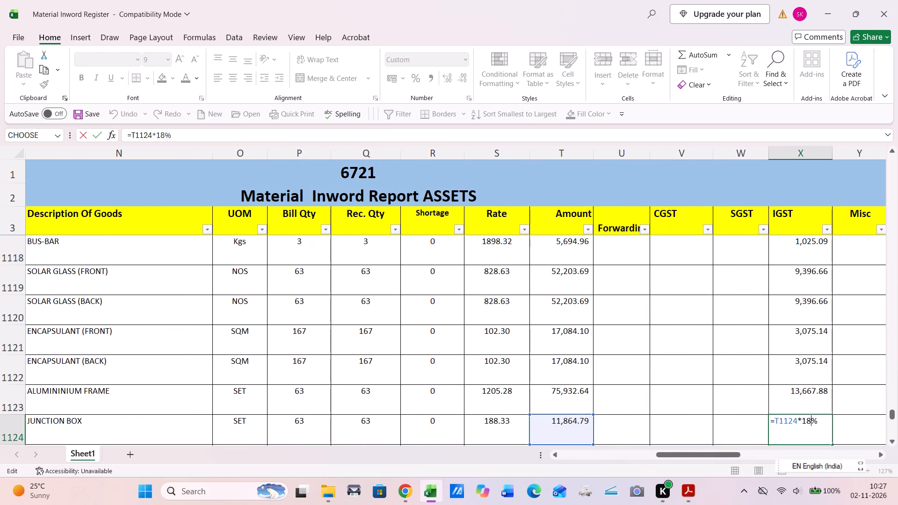
{"action": "key", "text": "BackSpace"}
{"action": "key", "text": "BackSpace"}
{"action": "key", "text": "5"}
{"action": "key", "text": "Return"}
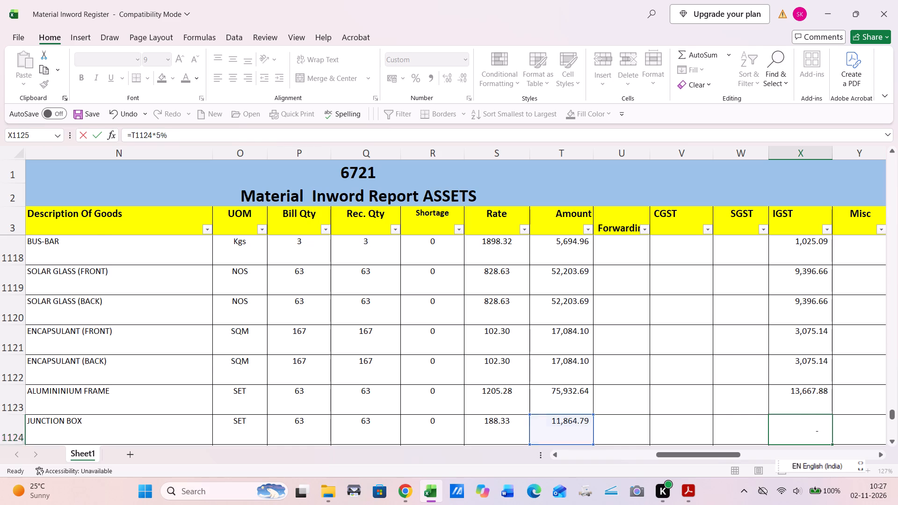
Copy the Total Amount formula from row 1117 into rows 1118 to 1125.
{"action": "key", "text": "Up"}
{"action": "key", "text": "Right"}
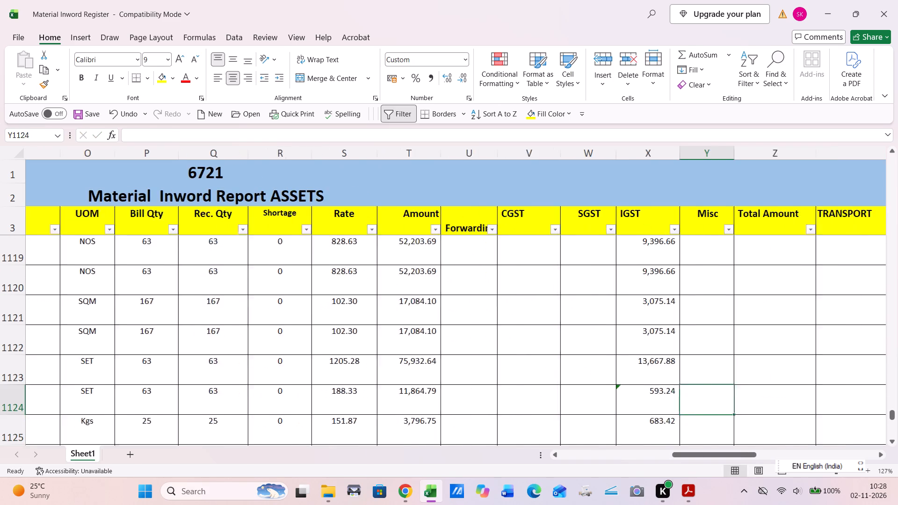
{"action": "key", "text": "Up"}
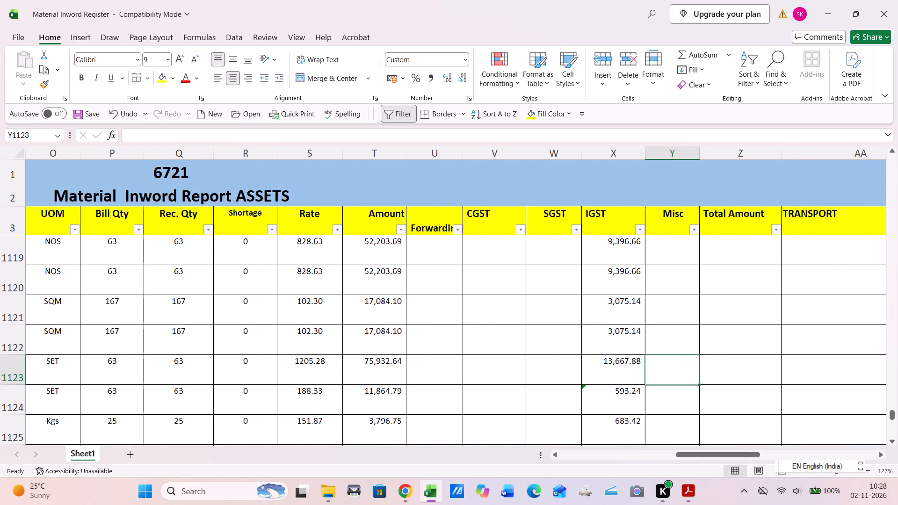
{"action": "key", "text": "Up"}
{"action": "key", "text": "Up"}
{"action": "key", "text": "Up"}
{"action": "key", "text": "Up"}
{"action": "key", "text": "Up"}
{"action": "key", "text": "Up"}
{"action": "key", "text": "Up"}
{"action": "key", "text": "Up"}
{"action": "key", "text": "Up"}
{"action": "key", "text": "Up"}
{"action": "key", "text": "Up"}
{"action": "key", "text": "Up"}
{"action": "key", "text": "Down"}
{"action": "key", "text": "Right"}
{"action": "key", "text": "Right"}
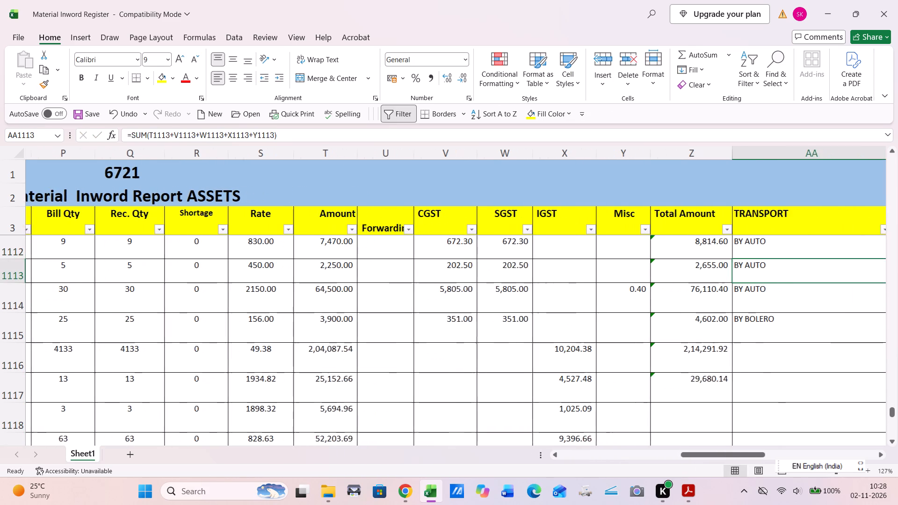
{"action": "key", "text": "Left"}
{"action": "key", "text": "Left"}
{"action": "key", "text": "Down"}
{"action": "key", "text": "Right"}
{"action": "key", "text": "Right"}
{"action": "key", "text": "Right"}
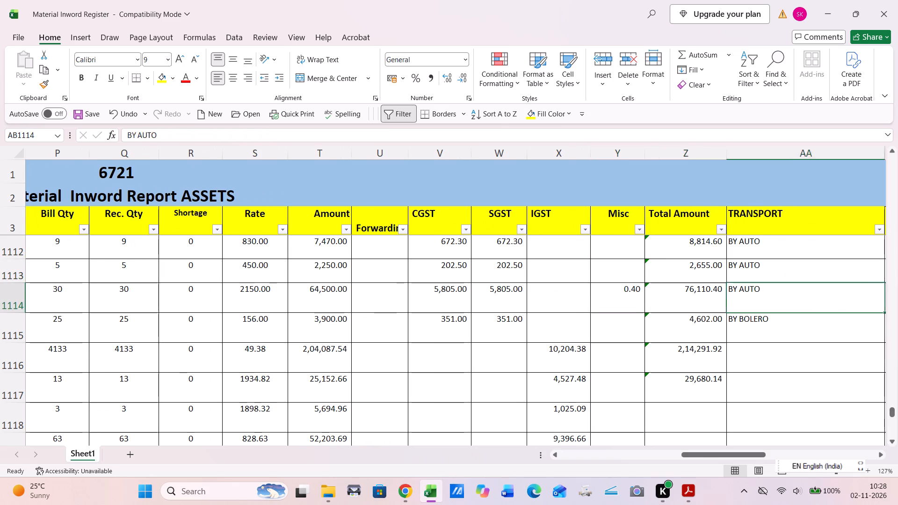
{"action": "key", "text": "Left"}
{"action": "key", "text": "Left"}
{"action": "key", "text": "Down"}
{"action": "key", "text": "Down"}
{"action": "key", "text": "Down"}
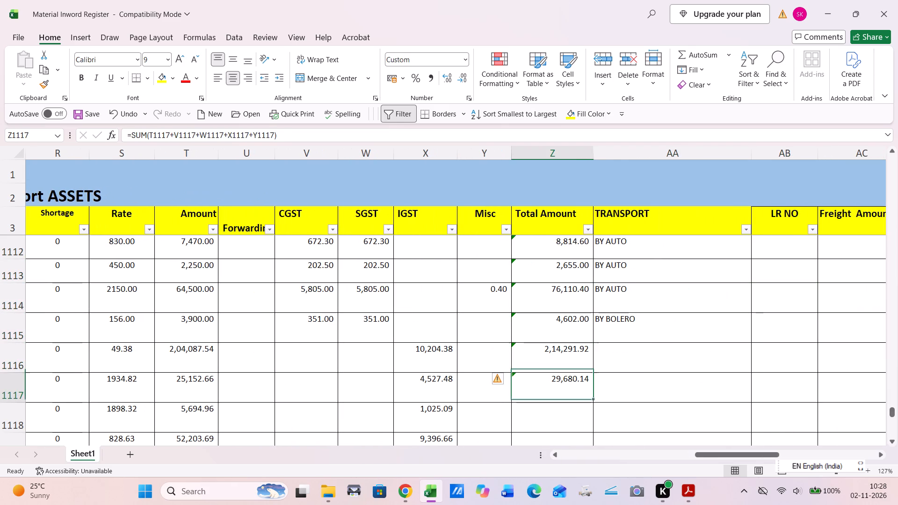
{"action": "key", "text": "ctrl+c"}
{"action": "key", "text": "Down"}
{"action": "key", "text": "shift+Down"}
{"action": "key", "text": "shift+Down"}
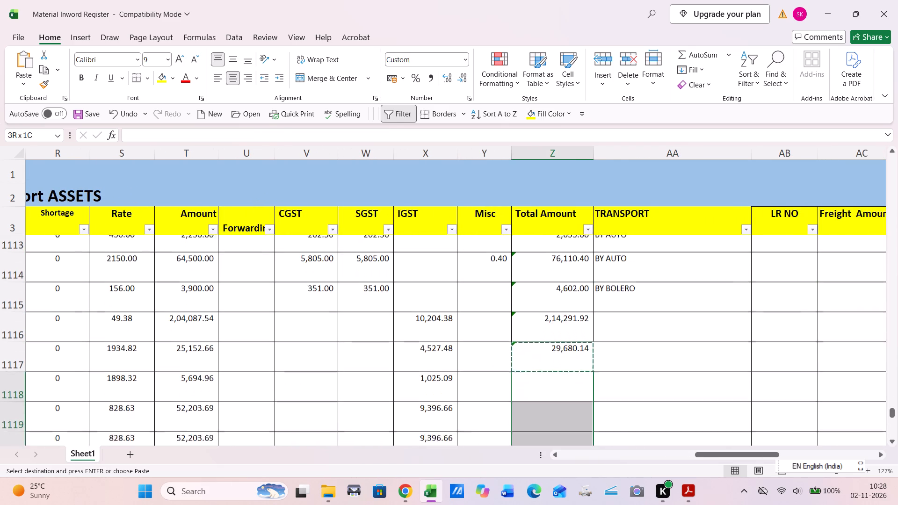
{"action": "key", "text": "shift+Down"}
{"action": "key", "text": "shift+Down"}
{"action": "key", "text": "shift+Down"}
{"action": "key", "text": "shift+Down"}
{"action": "key", "text": "shift+Down"}
{"action": "key", "text": "shift+Down"}
{"action": "key", "text": "shift+Down"}
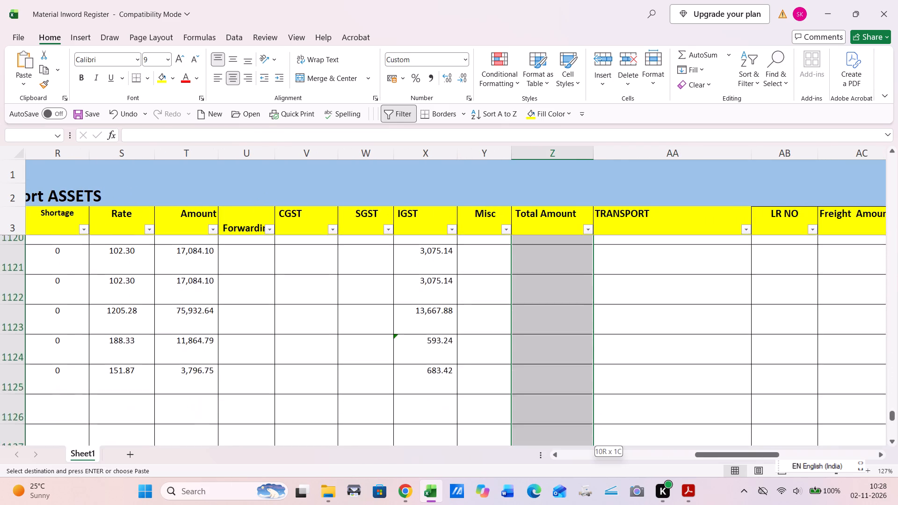
{"action": "key", "text": "shift+Down"}
{"action": "key", "text": "shift+Up"}
{"action": "key", "text": "shift+Up"}
{"action": "key", "text": "shift+Up"}
{"action": "key", "text": "Return"}
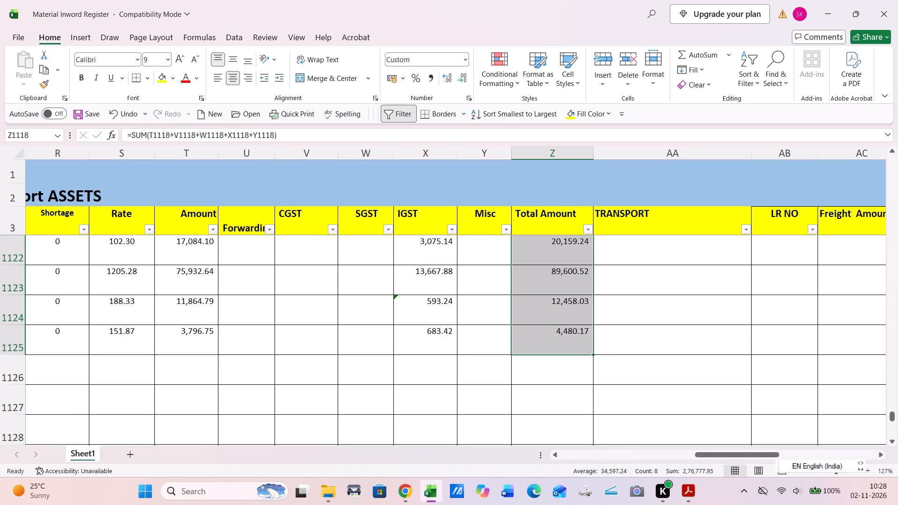
Review the ISH Solar Private Limited entry details in row 1116, from Gate Entry through Eway Date.
{"action": "left_click", "coordinate": [683, 293]}
{"action": "key", "text": "Left"}
{"action": "key", "text": "Left"}
{"action": "key", "text": "Left"}
{"action": "key", "text": "Left"}
{"action": "key", "text": "Left"}
{"action": "key", "text": "Left"}
{"action": "key", "text": "Left"}
{"action": "key", "text": "Left"}
{"action": "key", "text": "Left"}
{"action": "key", "text": "Left"}
{"action": "key", "text": "Left"}
{"action": "key", "text": "Left"}
{"action": "key", "text": "Left"}
{"action": "key", "text": "Left"}
{"action": "key", "text": "Left"}
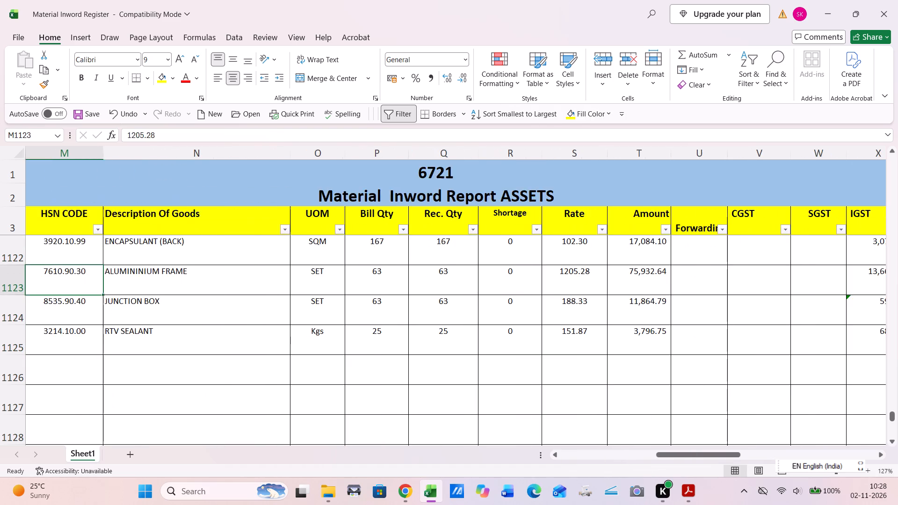
{"action": "key", "text": "Left"}
{"action": "key", "text": "Left"}
{"action": "key", "text": "Left"}
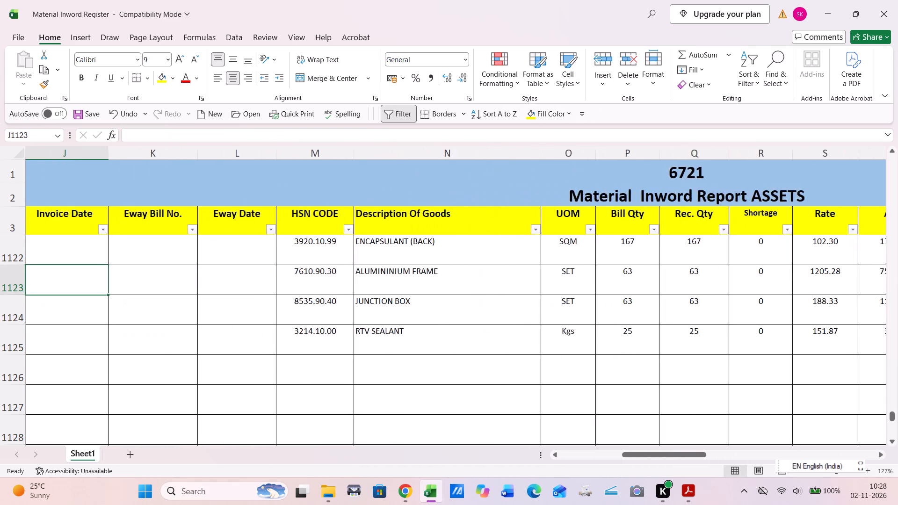
{"action": "key", "text": "Left"}
{"action": "key", "text": "Left"}
{"action": "key", "text": "Left"}
{"action": "key", "text": "Left"}
{"action": "key", "text": "Left"}
{"action": "key", "text": "Left"}
{"action": "key", "text": "Left"}
{"action": "key", "text": "Left"}
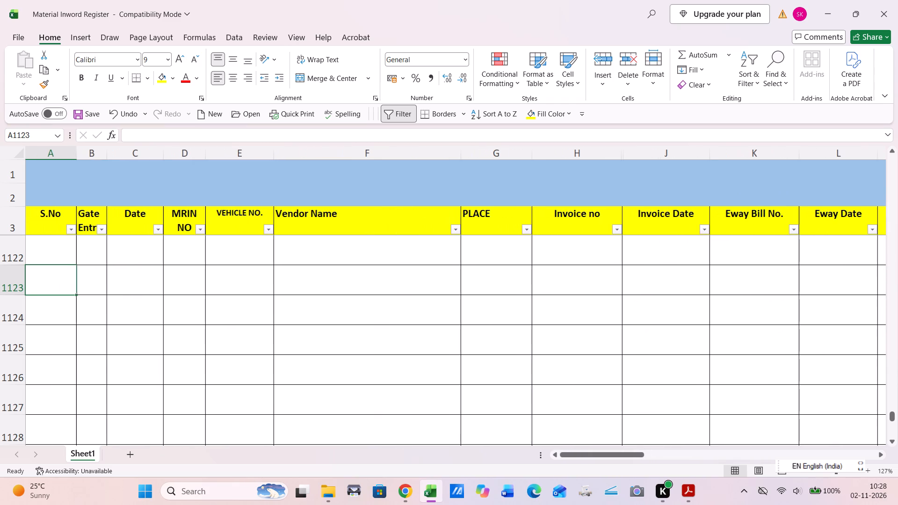
{"action": "key", "text": "Left"}
{"action": "key", "text": "Up"}
{"action": "key", "text": "Up"}
{"action": "key", "text": "Up"}
{"action": "key", "text": "Up"}
{"action": "key", "text": "Up"}
{"action": "key", "text": "Up"}
{"action": "key", "text": "Up"}
{"action": "key", "text": "Up"}
{"action": "key", "text": "Up"}
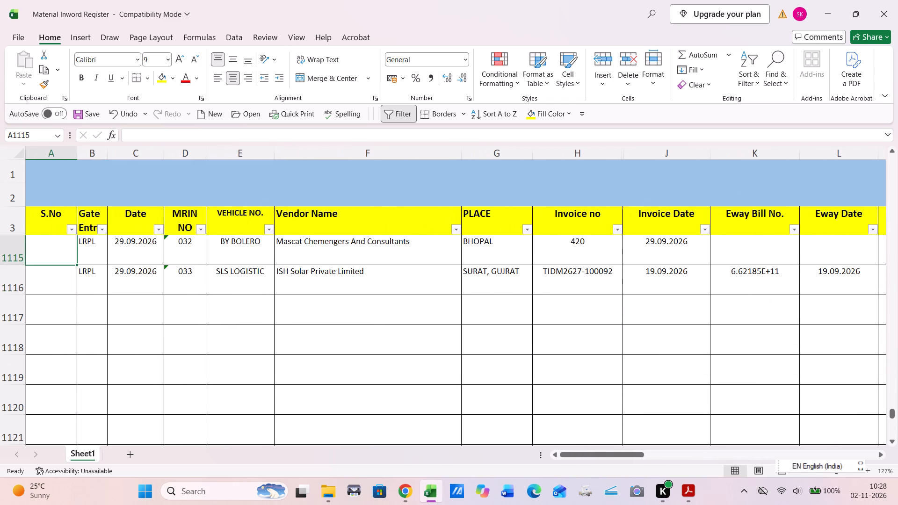
{"action": "key", "text": "Down"}
{"action": "key", "text": "Right"}
{"action": "key", "text": "shift+Right"}
{"action": "key", "text": "shift+Right"}
{"action": "key", "text": "shift+Right"}
{"action": "key", "text": "shift+Right"}
{"action": "key", "text": "shift+Right"}
{"action": "key", "text": "shift+Right"}
{"action": "key", "text": "shift+Right"}
{"action": "key", "text": "shift+Right"}
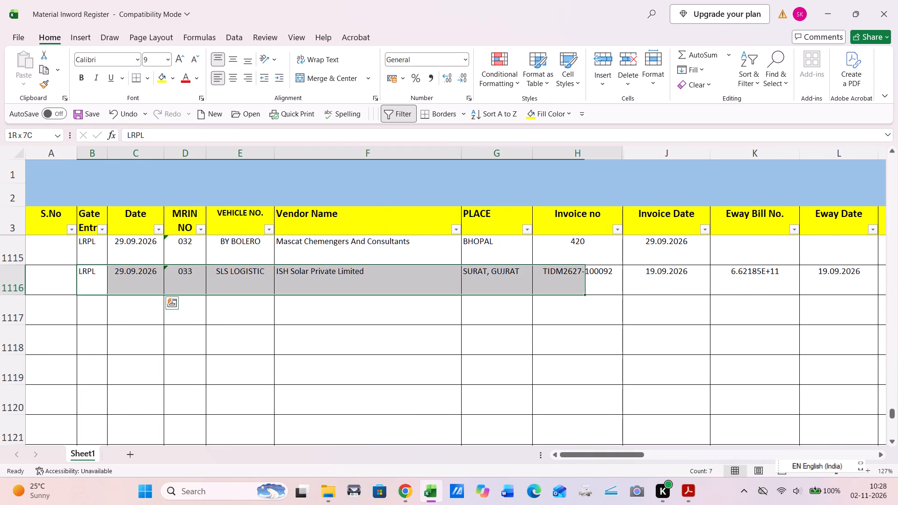
{"action": "key", "text": "shift+Right"}
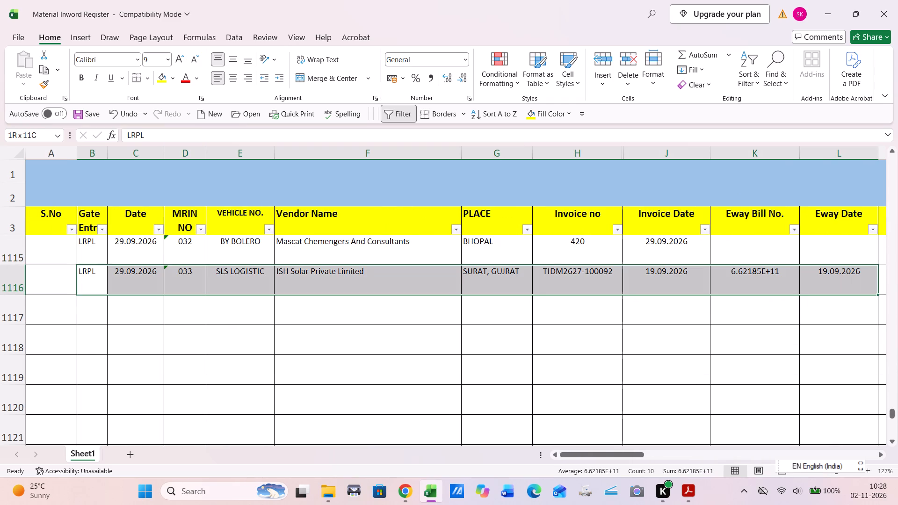
{"action": "left_click", "coordinate": [747, 408]}
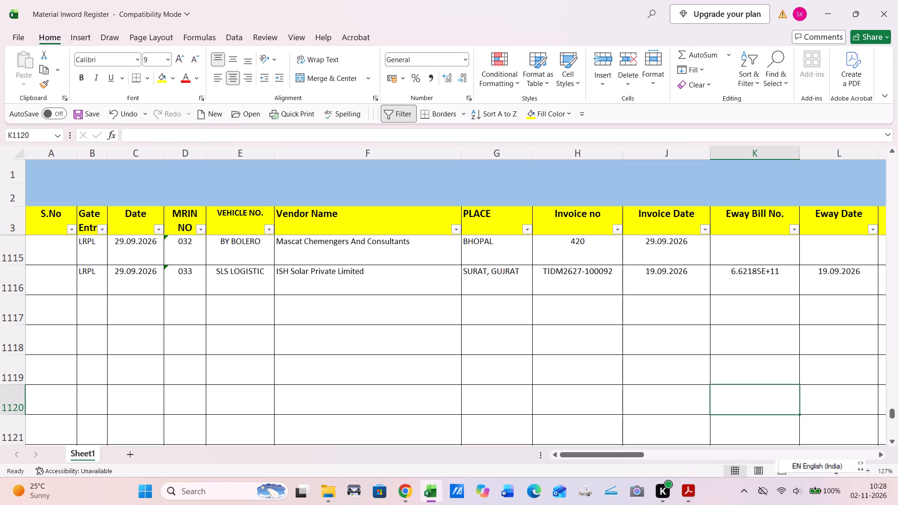
Apply the custom number format 0 to the Eway Bill No. of the ISH Solar entry in row 1116.
{"action": "left_click", "coordinate": [753, 272]}
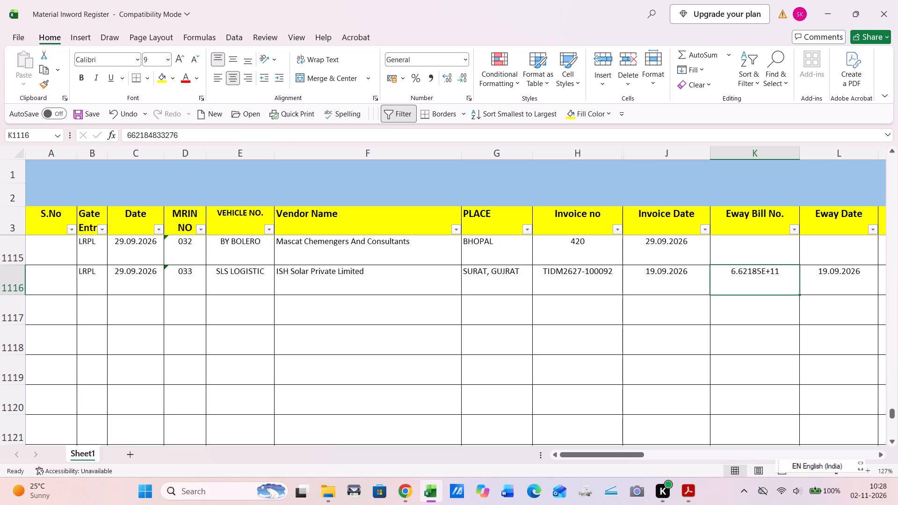
{"action": "right_click", "coordinate": [753, 272]}
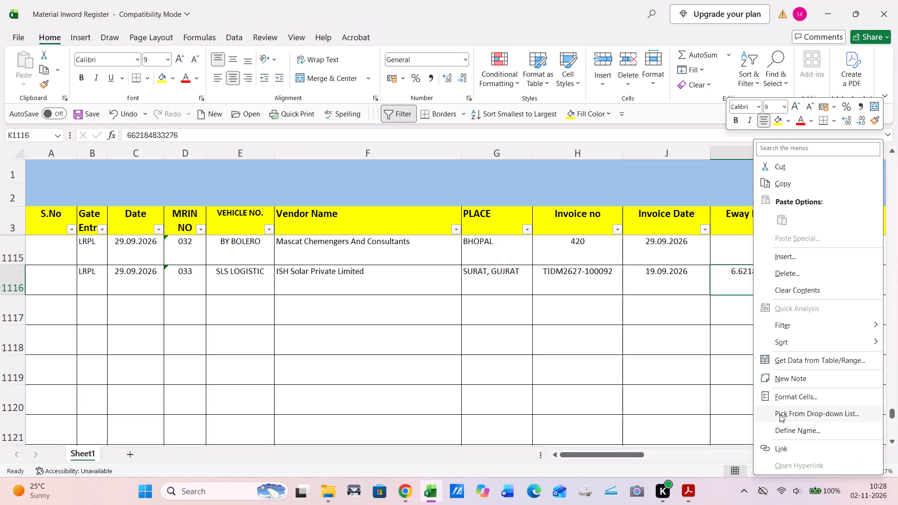
{"action": "left_click", "coordinate": [803, 401]}
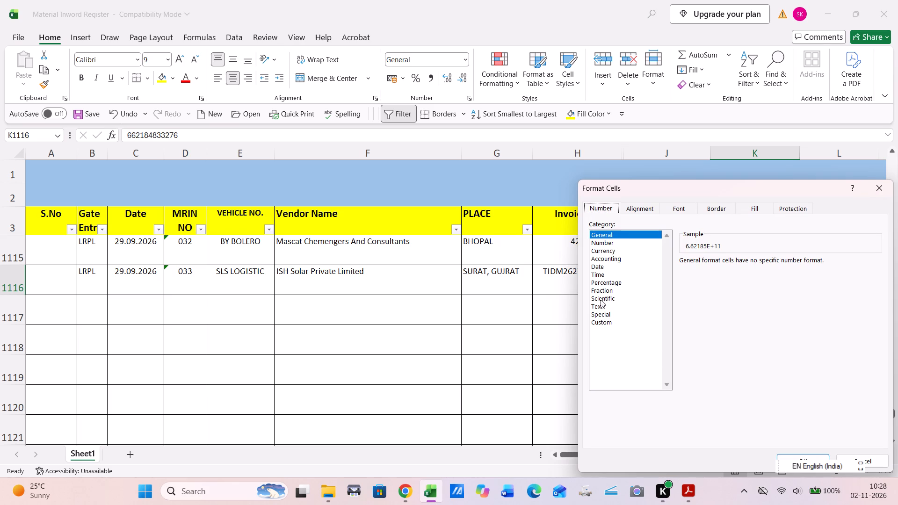
{"action": "left_click", "coordinate": [597, 321]}
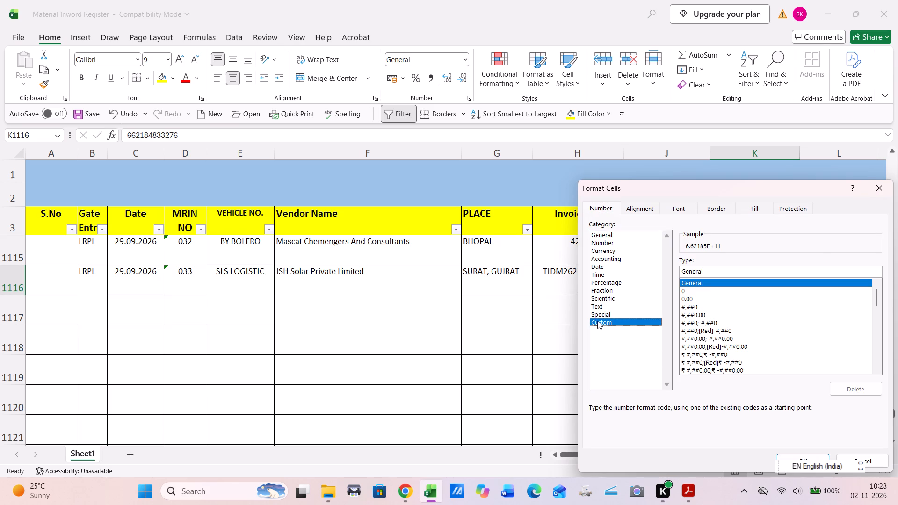
{"action": "left_click", "coordinate": [683, 291]}
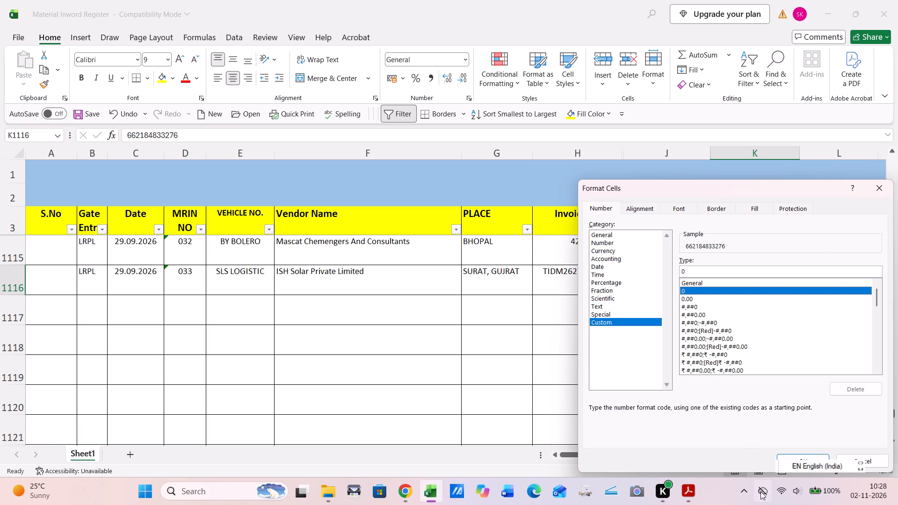
{"action": "left_click", "coordinate": [804, 459]}
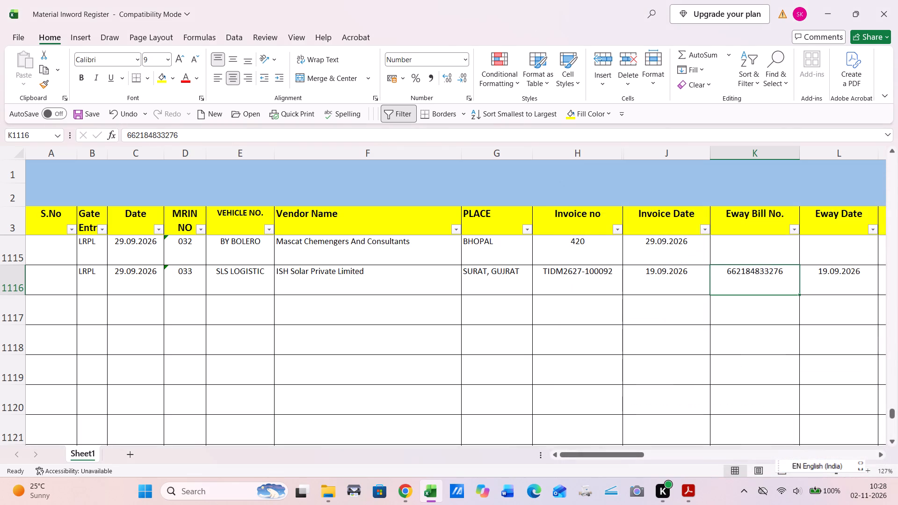
{"action": "left_click", "coordinate": [716, 355]}
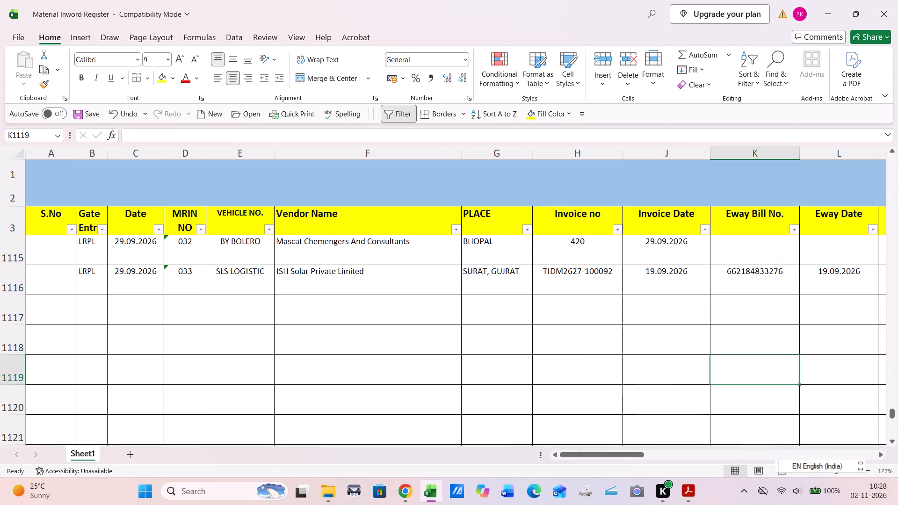
Copy the ISH Solar entry details in row 1116, from Gate Entry through Eway Date, into rows 1117 to 1129.
{"action": "key", "text": "Left"}
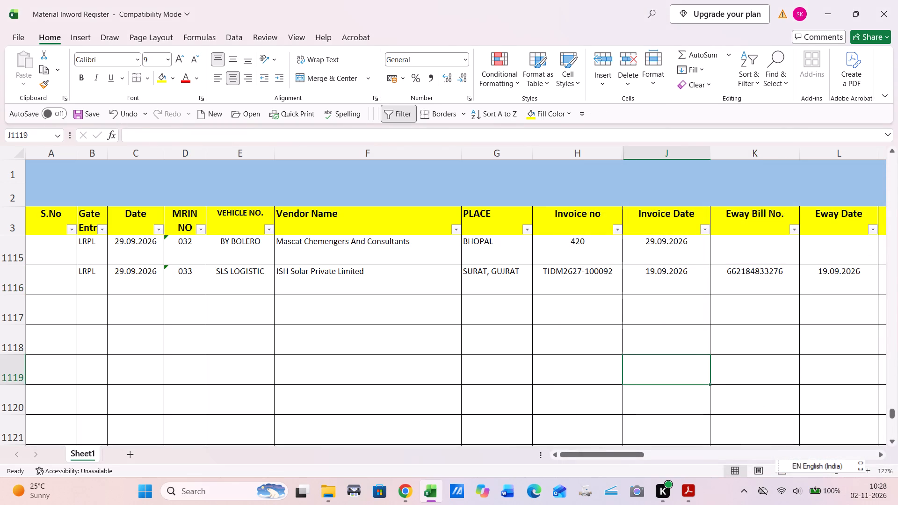
{"action": "left_click", "coordinate": [98, 278]}
{"action": "key", "text": "shift+Right"}
{"action": "key", "text": "shift+Right"}
{"action": "key", "text": "shift+Right"}
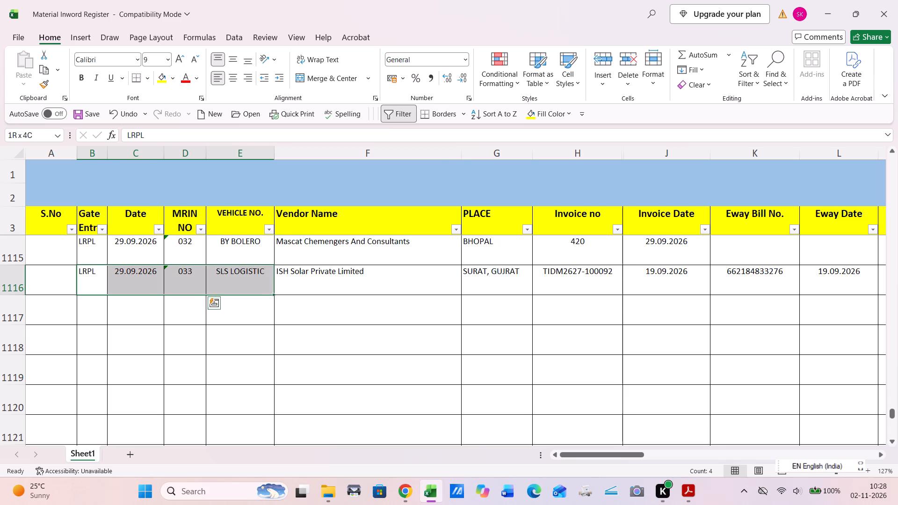
{"action": "key", "text": "shift+Right"}
{"action": "key", "text": "shift+Right"}
{"action": "key", "text": "shift+Right"}
{"action": "key", "text": "shift+Right"}
{"action": "key", "text": "shift+Right"}
{"action": "key", "text": "shift+Right"}
{"action": "key", "text": "shift+Right"}
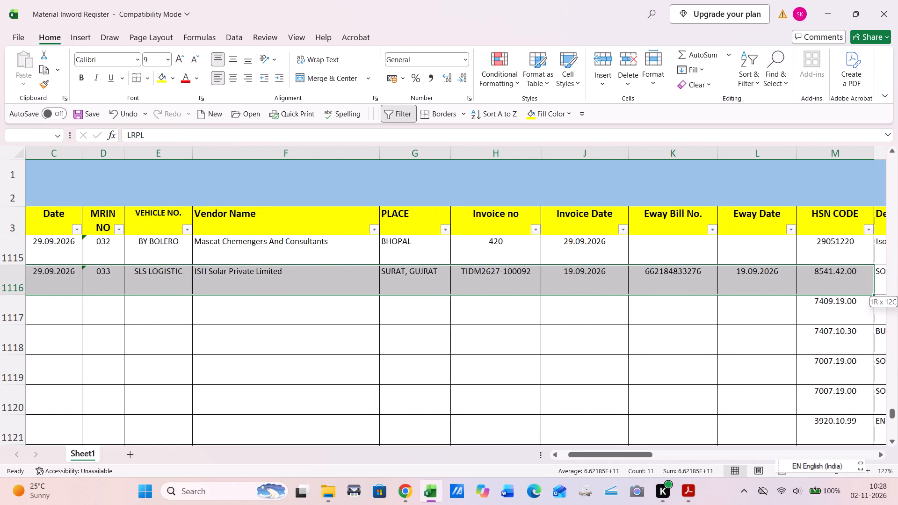
{"action": "key", "text": "shift+Left"}
{"action": "key", "text": "ctrl+c"}
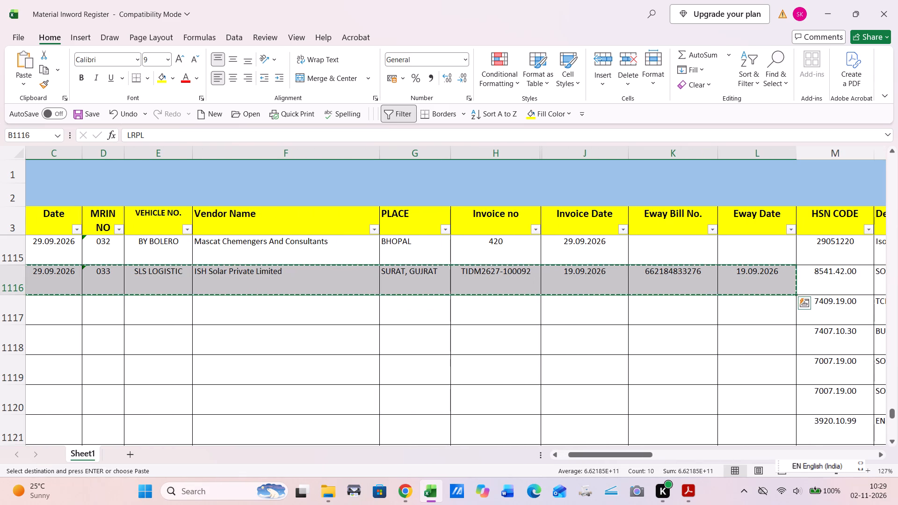
{"action": "key", "text": "Down"}
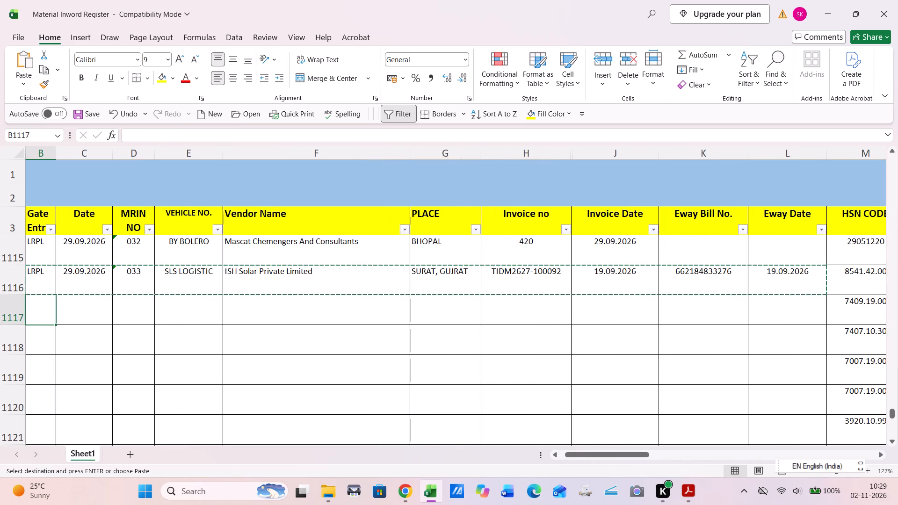
{"action": "key", "text": "shift+Down"}
{"action": "key", "text": "shift+Down"}
{"action": "key", "text": "shift+Down"}
{"action": "key", "text": "shift+Down"}
{"action": "key", "text": "shift+Down"}
{"action": "key", "text": "shift+Down"}
{"action": "key", "text": "shift+Down"}
{"action": "key", "text": "shift+Down"}
{"action": "key", "text": "shift+Down"}
{"action": "key", "text": "shift+Down"}
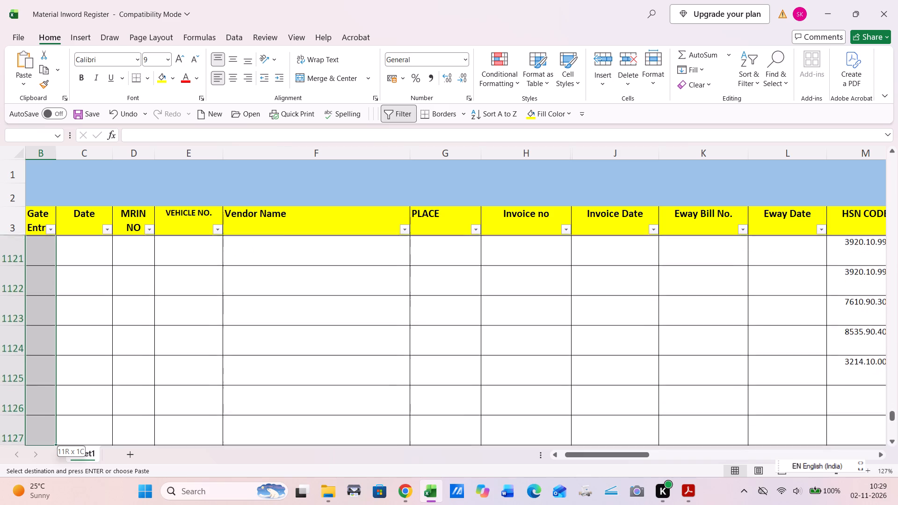
{"action": "key", "text": "shift+Down"}
{"action": "key", "text": "shift+Down"}
{"action": "key", "text": "shift+Up"}
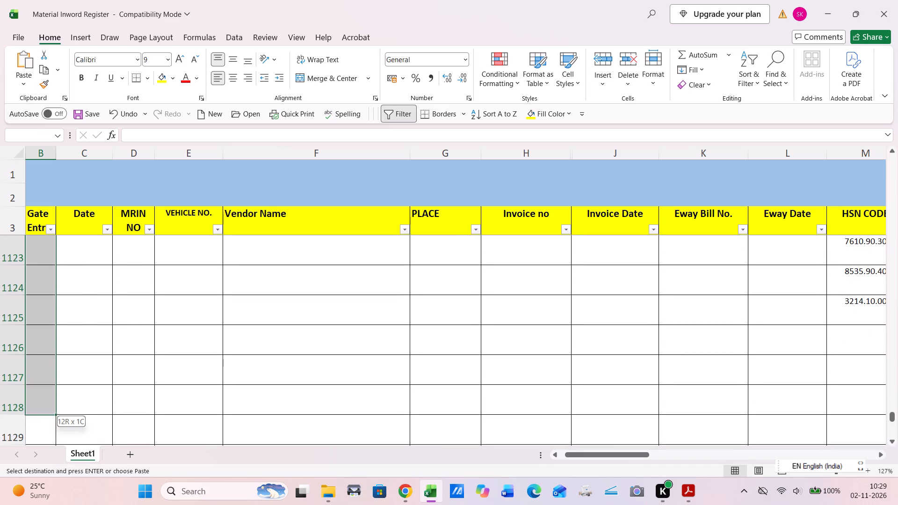
{"action": "key", "text": "shift+Down"}
{"action": "key", "text": "Return"}
Check how far down the register the copied ISH Solar entry details extend, going through rows 1117 to 1130.
{"action": "key", "text": "Right"}
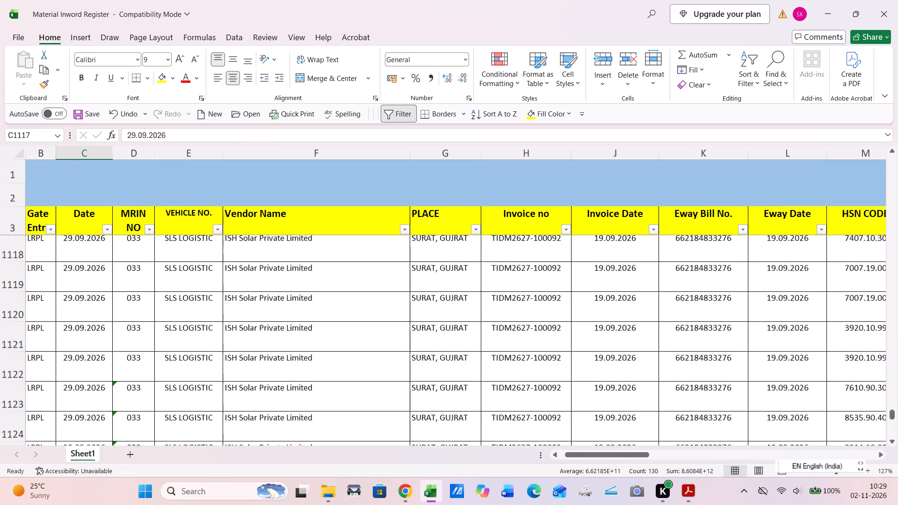
{"action": "key", "text": "Right"}
{"action": "key", "text": "Right"}
{"action": "key", "text": "Right"}
{"action": "key", "text": "Down"}
{"action": "key", "text": "Down"}
{"action": "key", "text": "Down"}
{"action": "key", "text": "Down"}
{"action": "key", "text": "Down"}
{"action": "key", "text": "Down"}
{"action": "key", "text": "Down"}
{"action": "key", "text": "Down"}
{"action": "key", "text": "Down"}
{"action": "key", "text": "Down"}
{"action": "key", "text": "Down"}
{"action": "key", "text": "Down"}
{"action": "key", "text": "Down"}
{"action": "key", "text": "Down"}
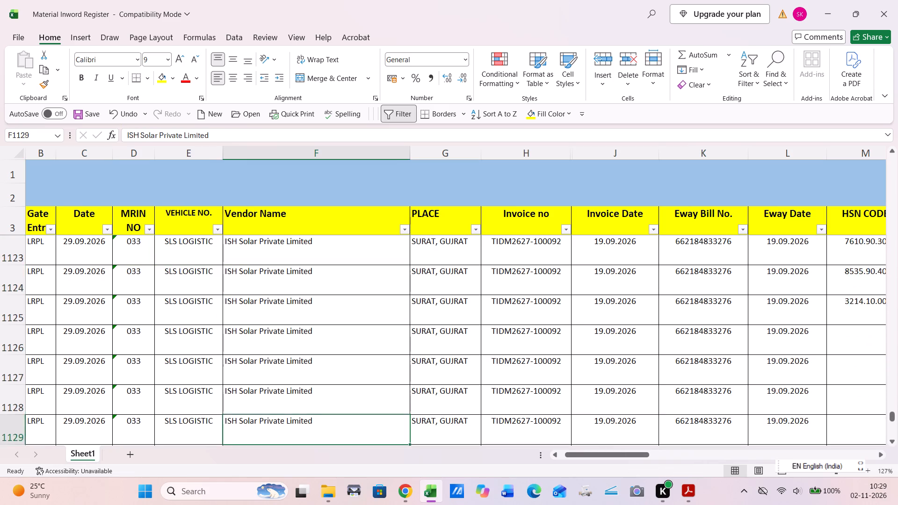
{"action": "key", "text": "Down"}
{"action": "key", "text": "Up"}
{"action": "key", "text": "Up"}
{"action": "key", "text": "Up"}
{"action": "key", "text": "Up"}
{"action": "key", "text": "Up"}
{"action": "key", "text": "Up"}
{"action": "key", "text": "Up"}
{"action": "key", "text": "Up"}
{"action": "key", "text": "Up"}
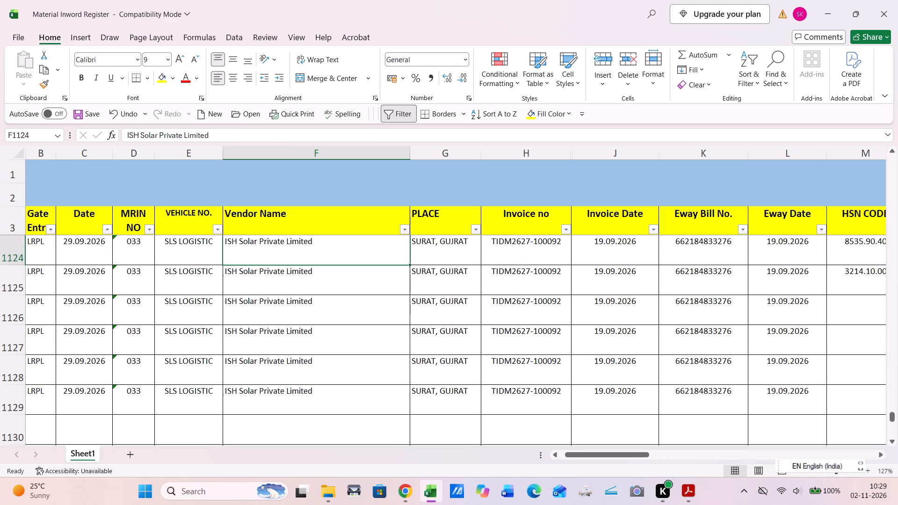
Check the item details of JUNCTION BOX and RTV SEALANT in rows 1124 and 1125, from HSN Code to Rec. Qty.
{"action": "key", "text": "Right"}
{"action": "key", "text": "Right"}
{"action": "key", "text": "Right"}
{"action": "key", "text": "Right"}
{"action": "key", "text": "Right"}
{"action": "key", "text": "Right"}
{"action": "key", "text": "Right"}
{"action": "key", "text": "Right"}
{"action": "key", "text": "Right"}
{"action": "key", "text": "Right"}
{"action": "key", "text": "Right"}
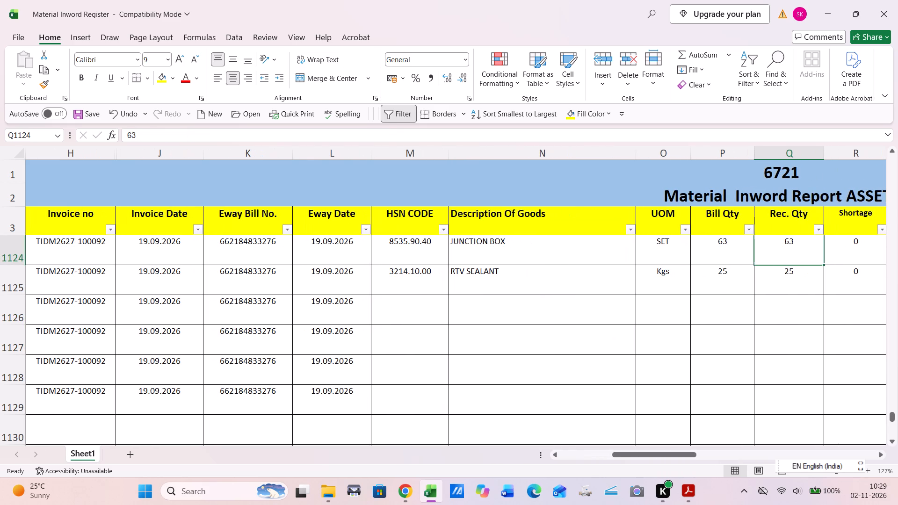
{"action": "key", "text": "Down"}
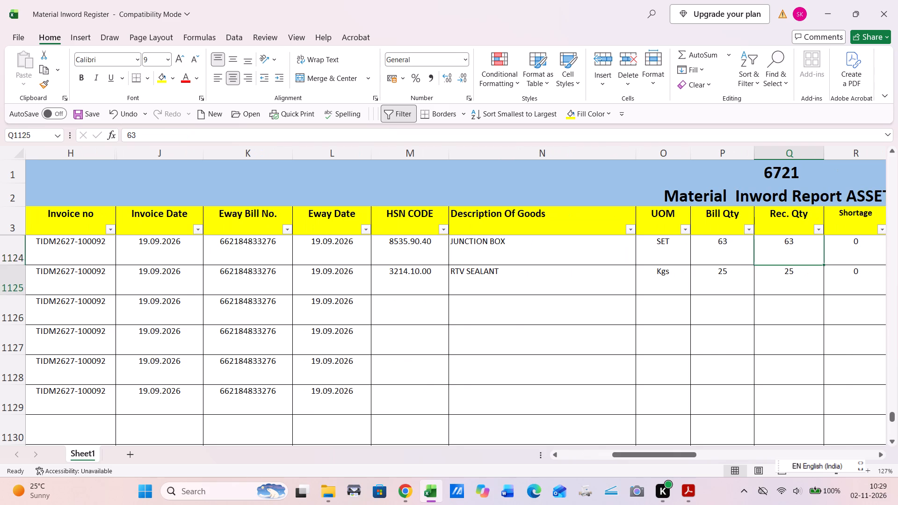
{"action": "key", "text": "Left"}
{"action": "key", "text": "Left"}
{"action": "key", "text": "Left"}
{"action": "key", "text": "Left"}
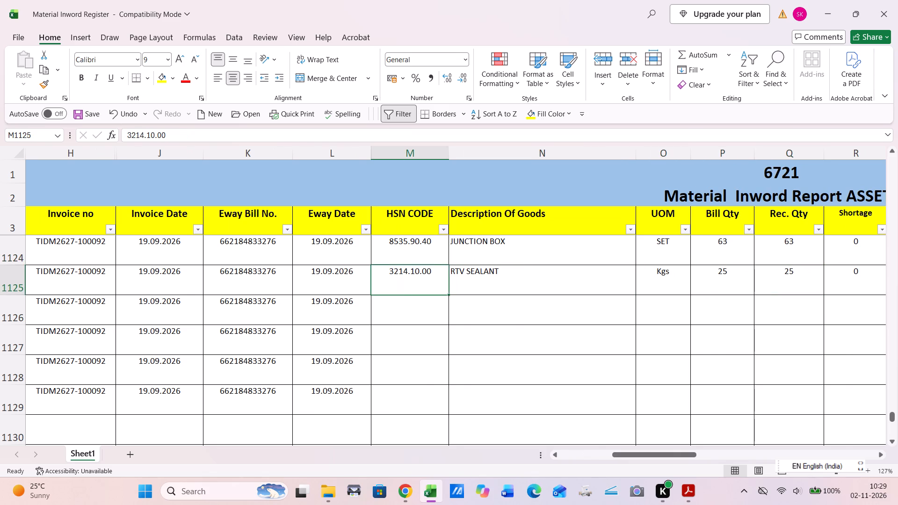